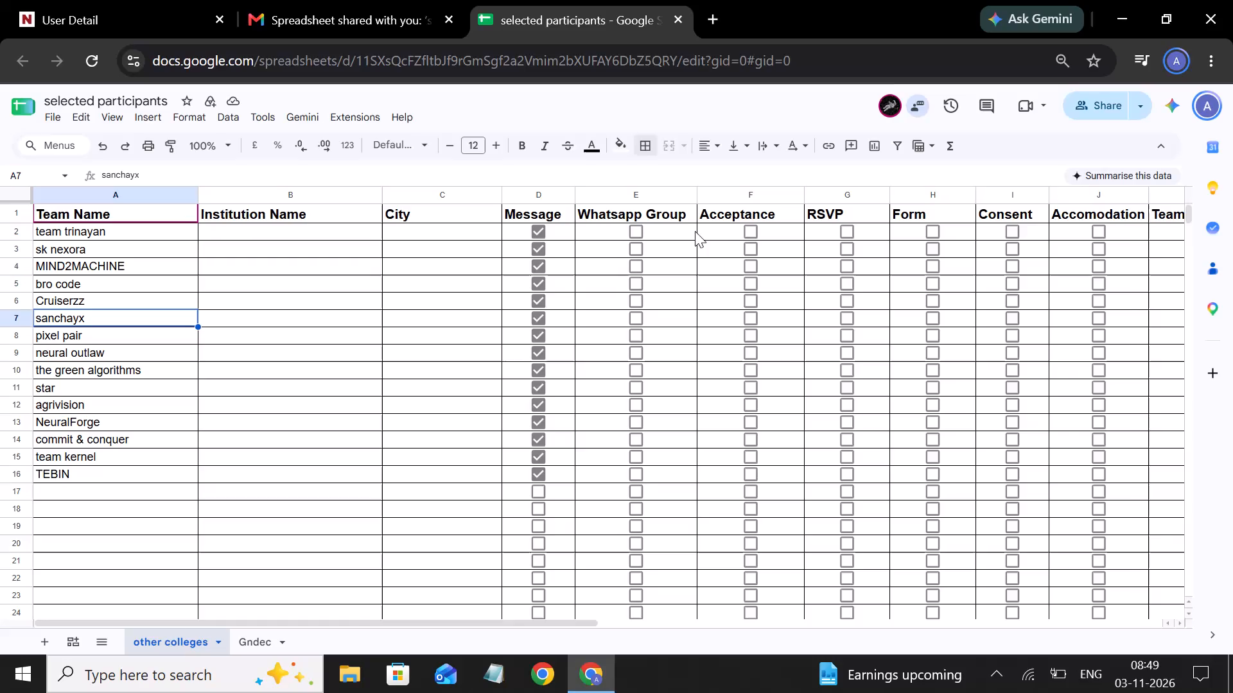
Tick the Acceptance checkbox for team trinayan in the other colleges sheet.
left_click(753, 230)
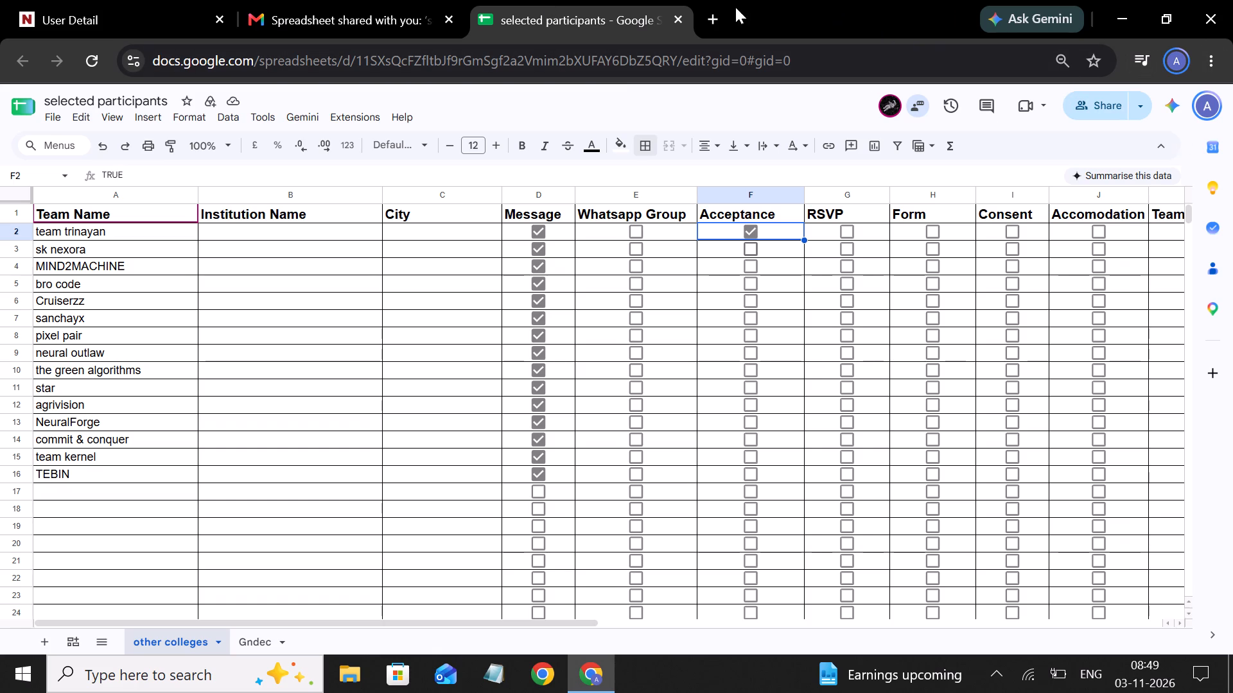
Open the Hacknauts-2.0 Idea PPT Submission(2) spreadsheet from the recent Google Sheets files in a new browser tab.
left_click(712, 14)
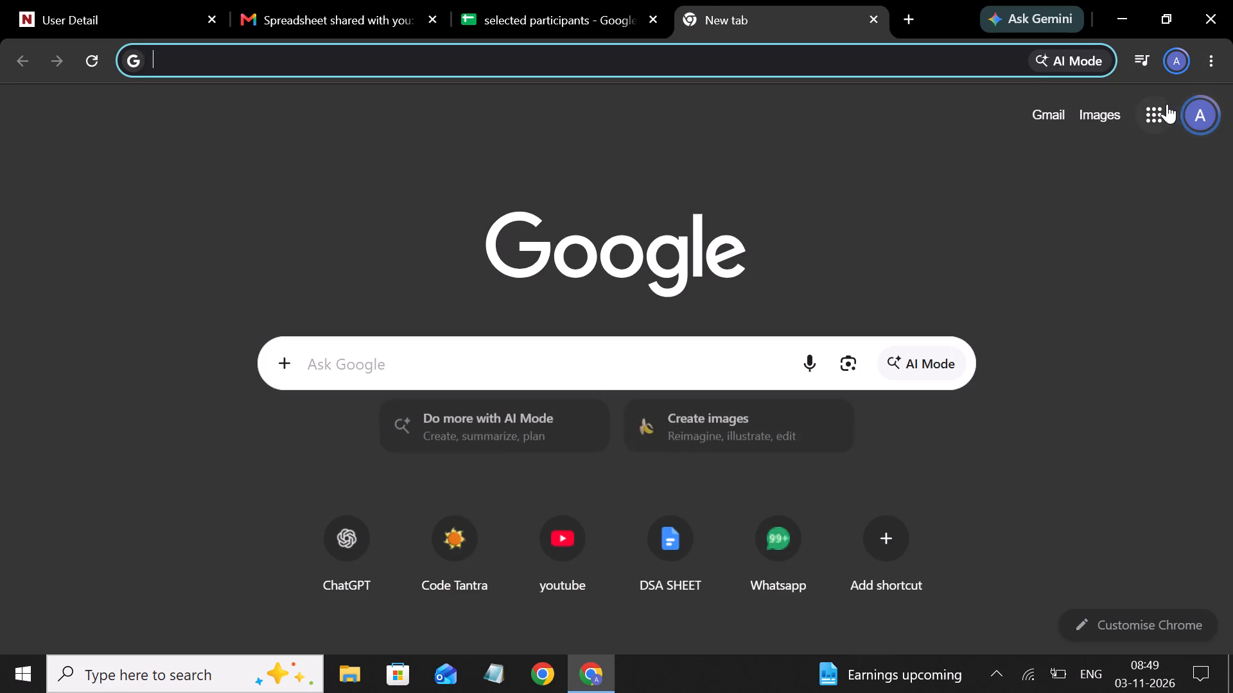
left_click(1146, 111)
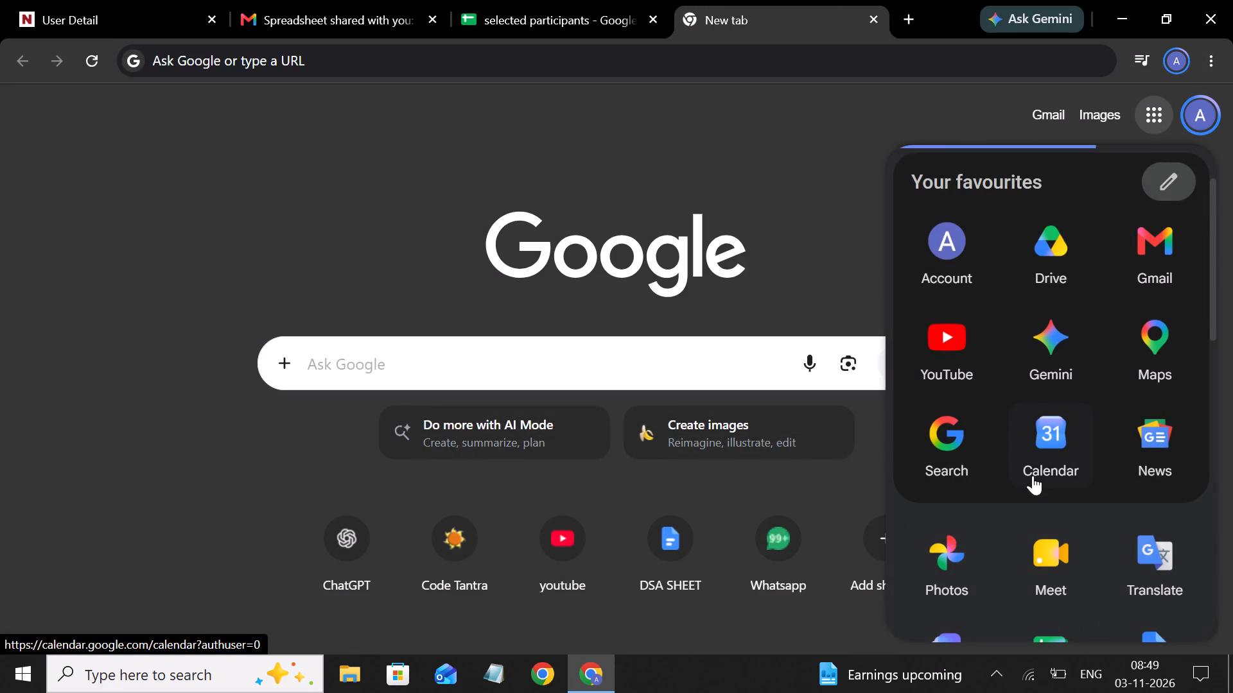
scroll(1031, 485, "down", 1)
left_click(1050, 526)
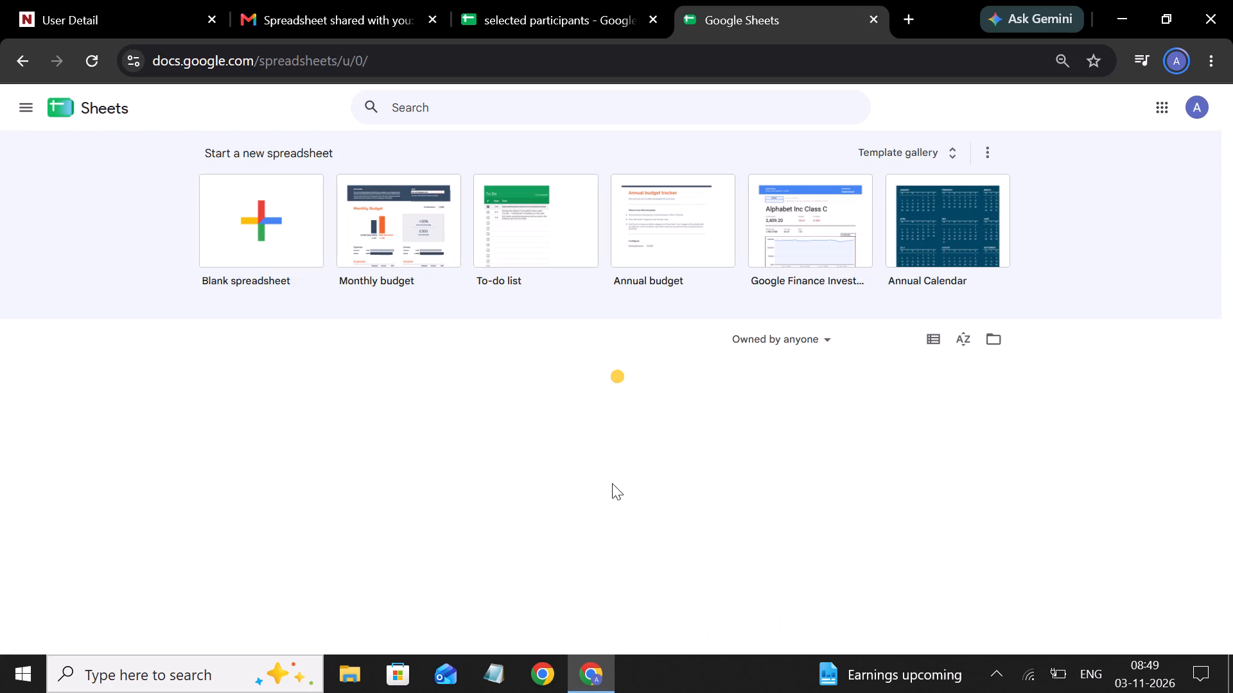
scroll(612, 483, "down", 1)
scroll(431, 458, "down", 1)
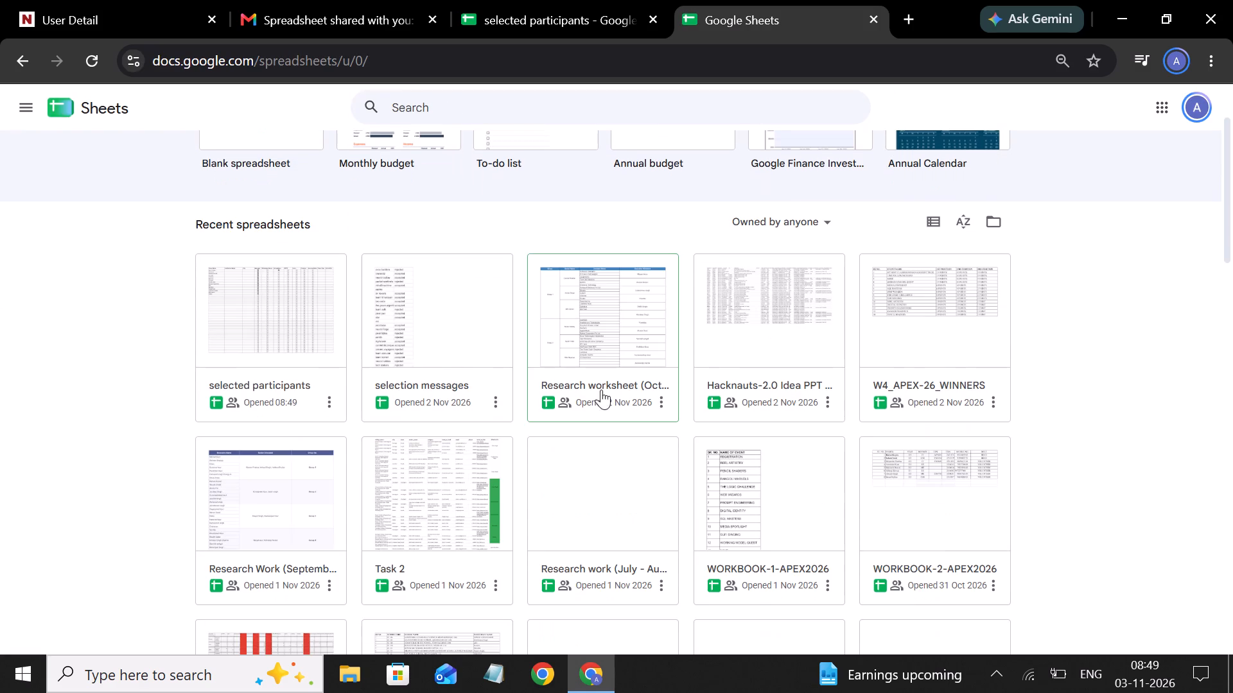
left_click(778, 342)
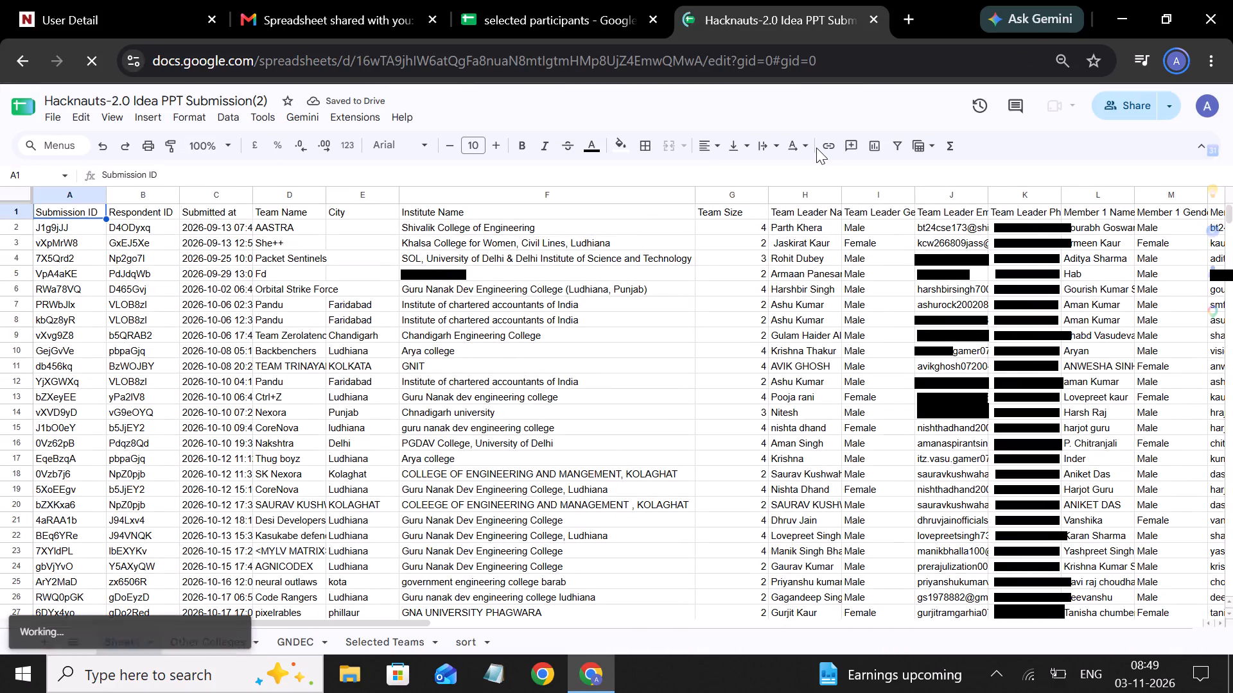
Search the submissions sheet for "mind" to locate the MIND2MACHINE team.
key("ctrl+f")
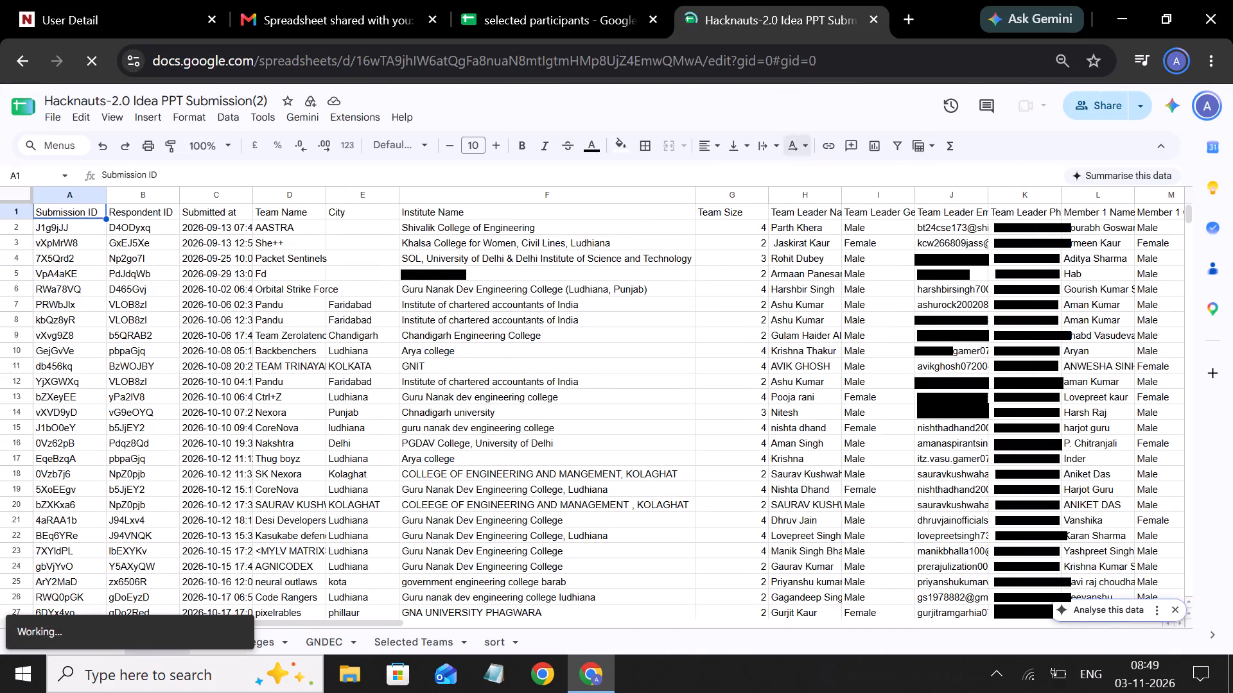
type("min")
key("d")
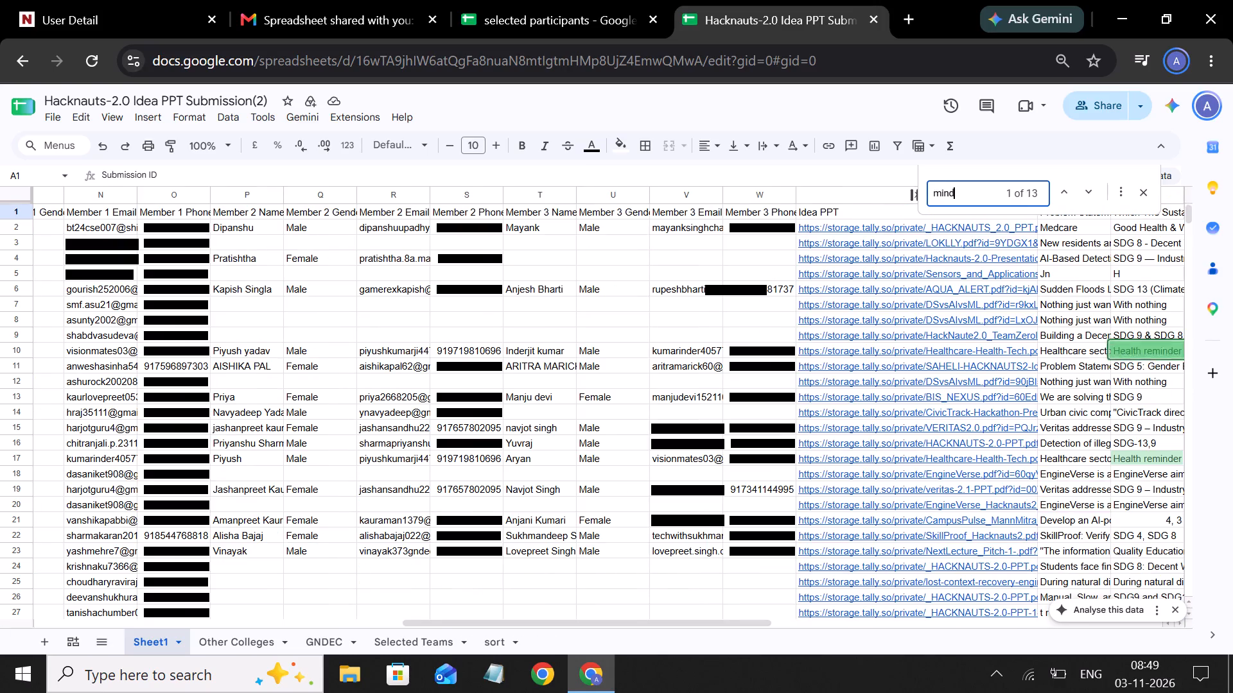
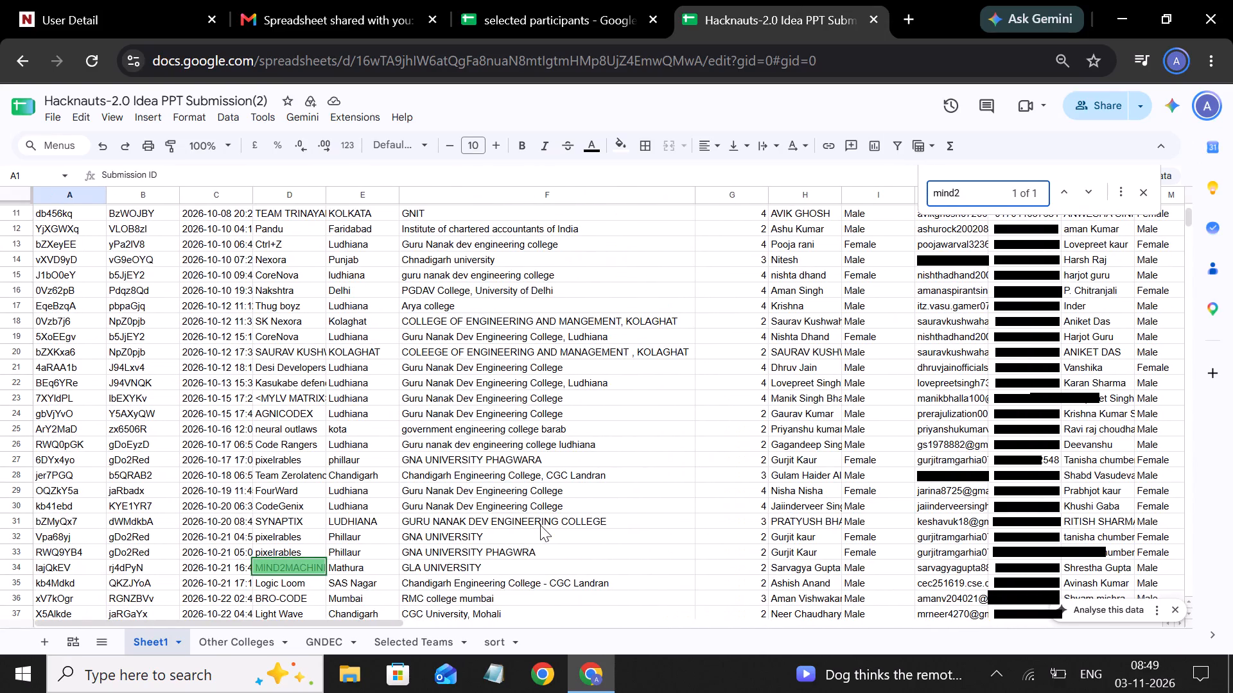
Complete the submissions sheet search as "mind2machine" and examine the leader and member contact details in that team's row.
scroll(540, 525, "right", 2)
type("machine")
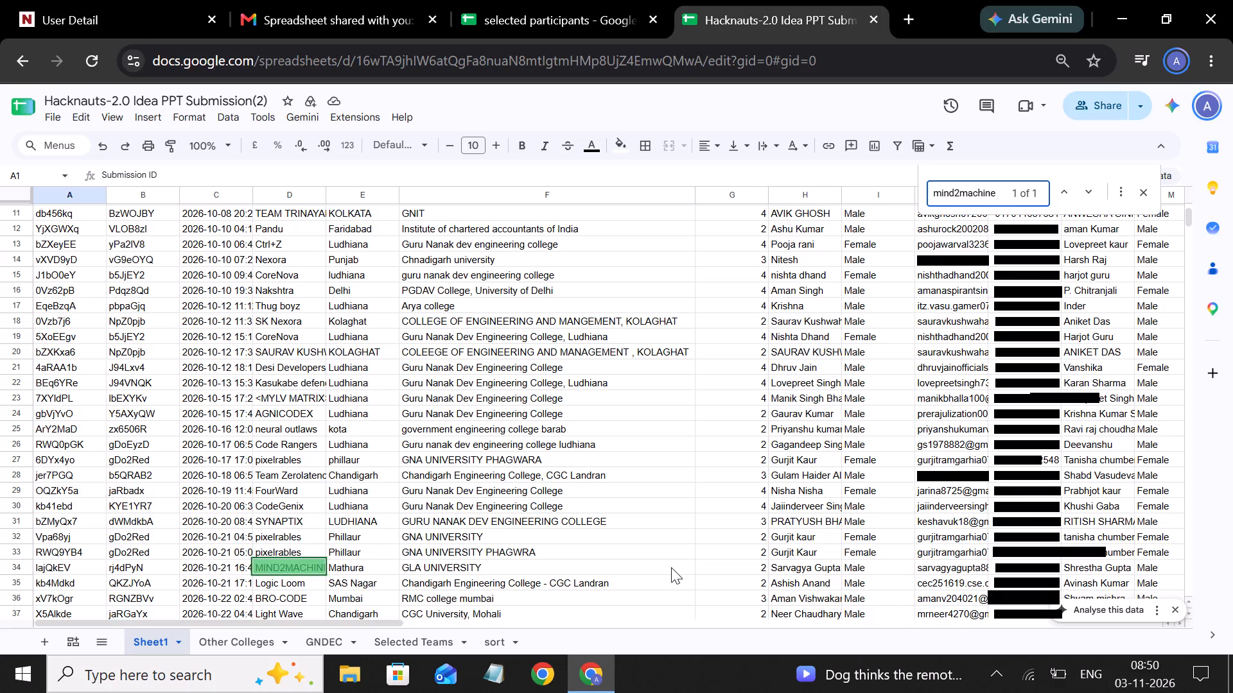
scroll(670, 567, "left", 2)
scroll(419, 531, "right", 1)
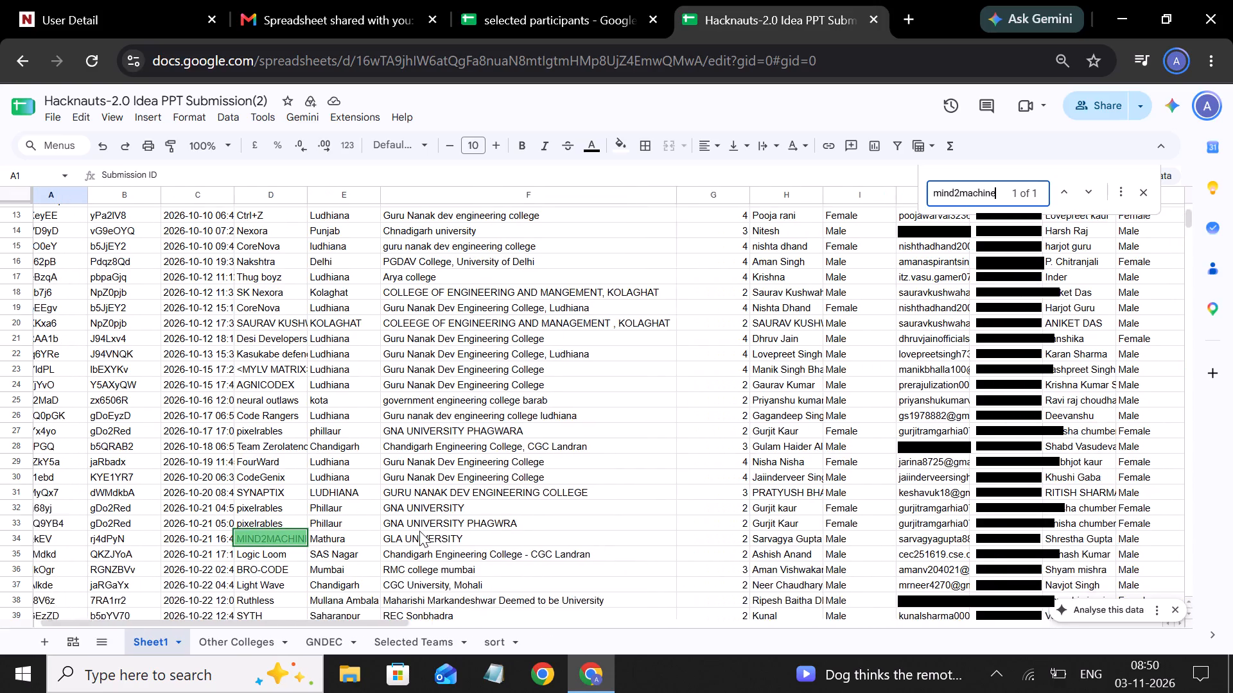
scroll(419, 531, "right", 1)
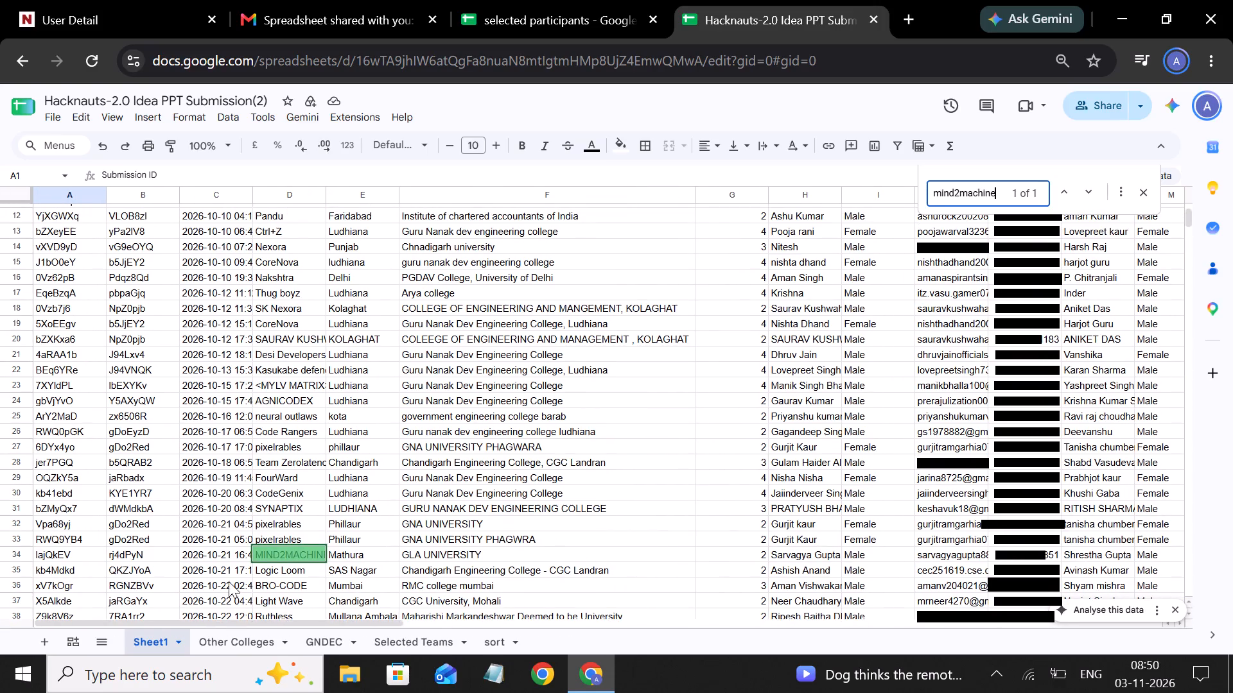
scroll(415, 574, "left", 4)
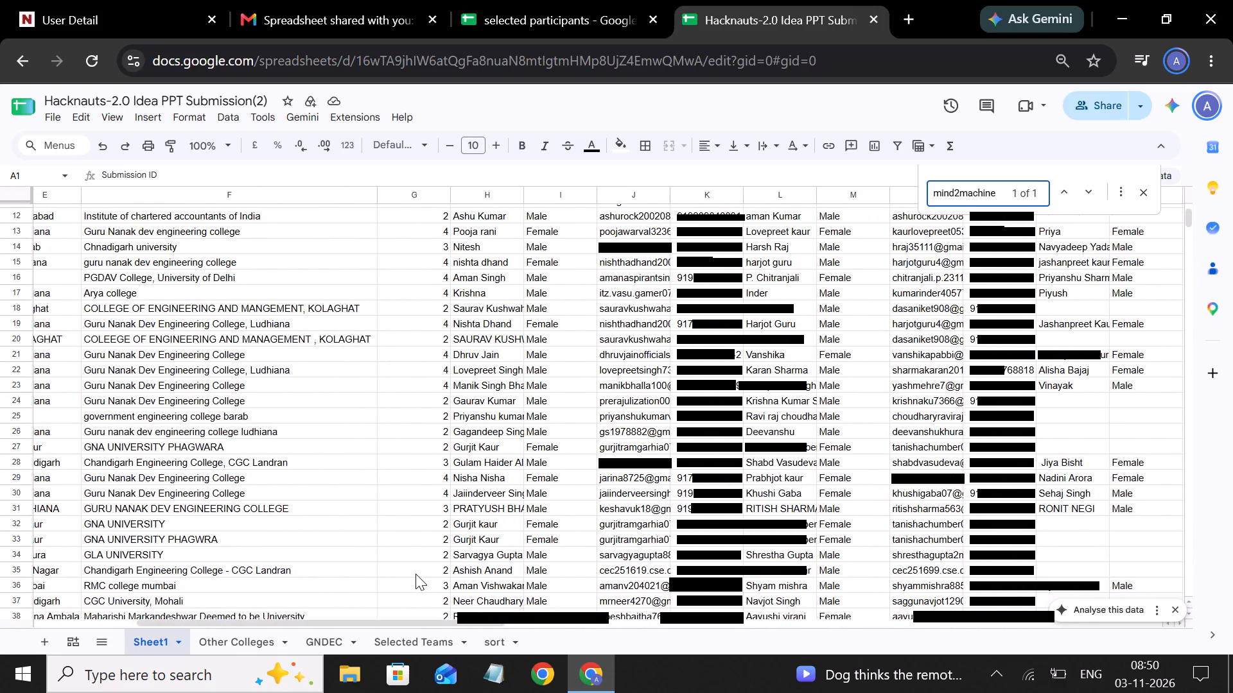
scroll(415, 574, "left", 3)
scroll(415, 574, "right", 4)
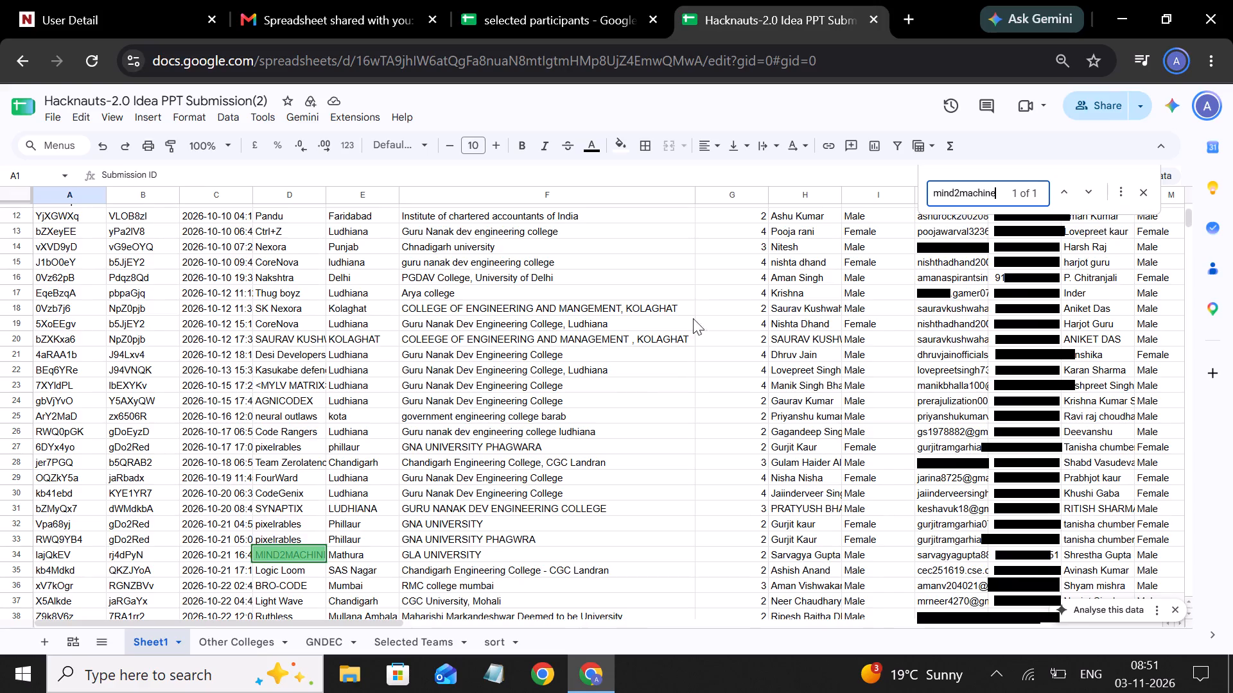
scroll(362, 582, "right", 1)
scroll(483, 574, "right", 1)
scroll(483, 574, "down", 3)
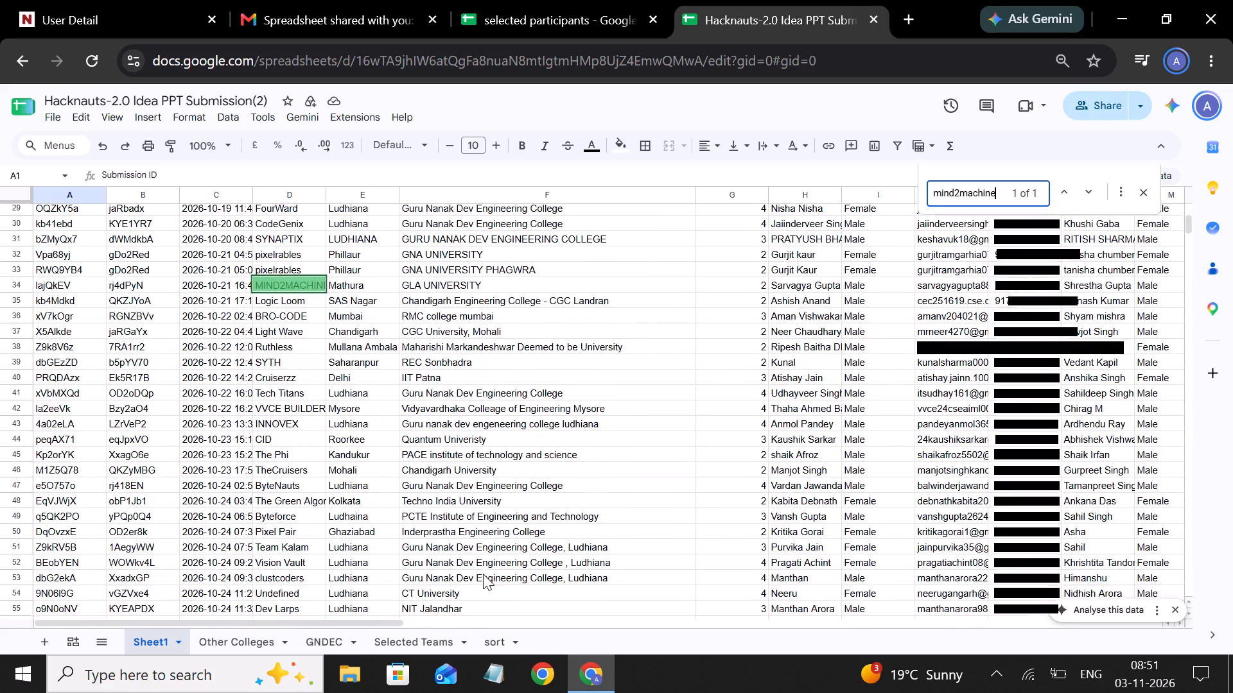
scroll(483, 574, "down", 1)
scroll(483, 574, "up", 1)
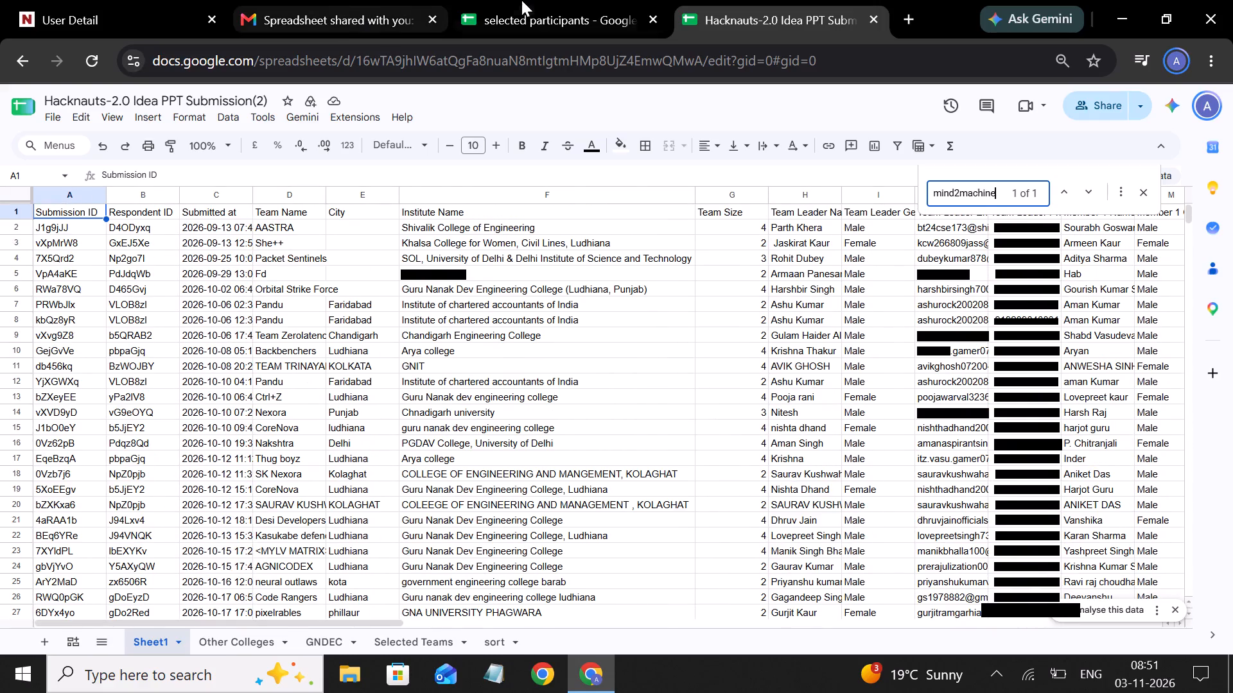
In the selected participants spreadsheet, tick the Acceptance checkboxes for sk nexora and MIND2MACHINE in the other colleges sheet.
left_click(532, 0)
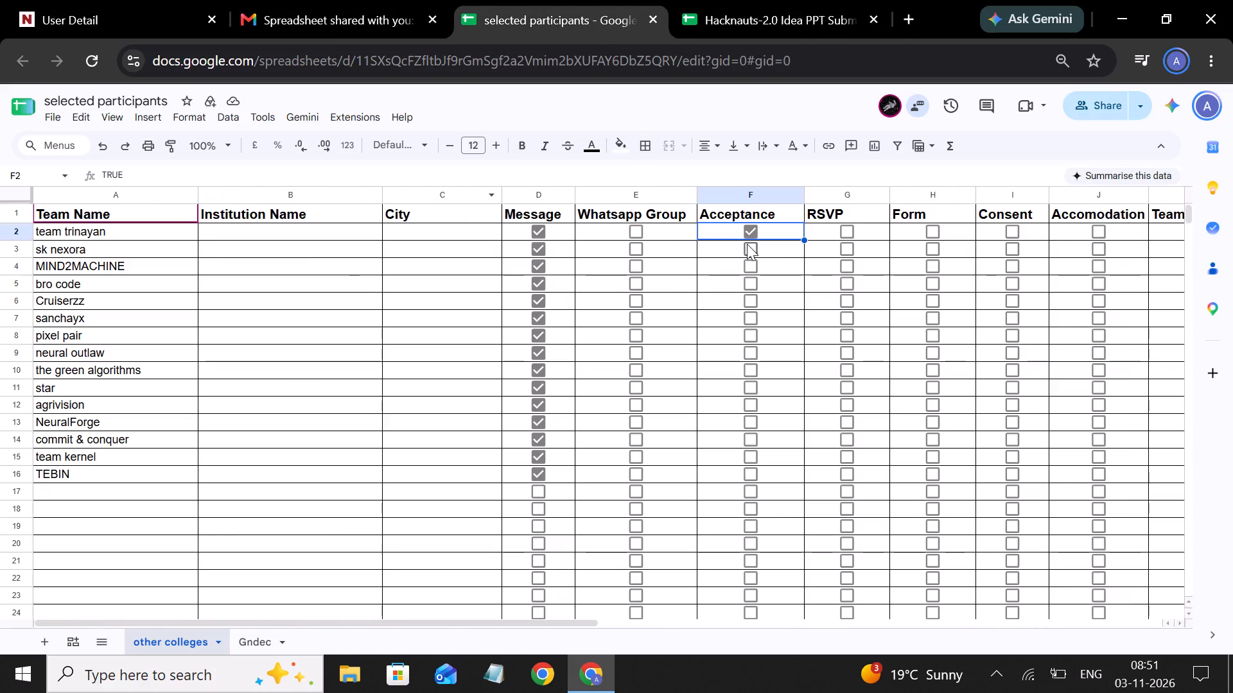
left_click(750, 250)
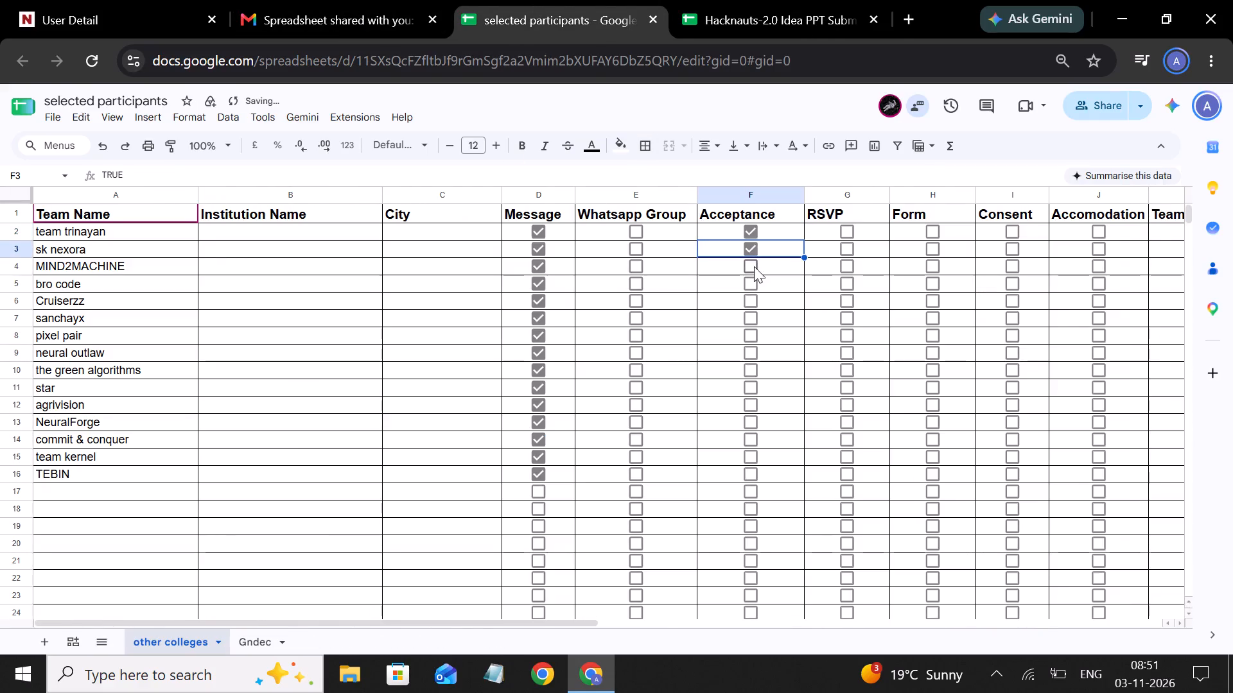
left_click(754, 266)
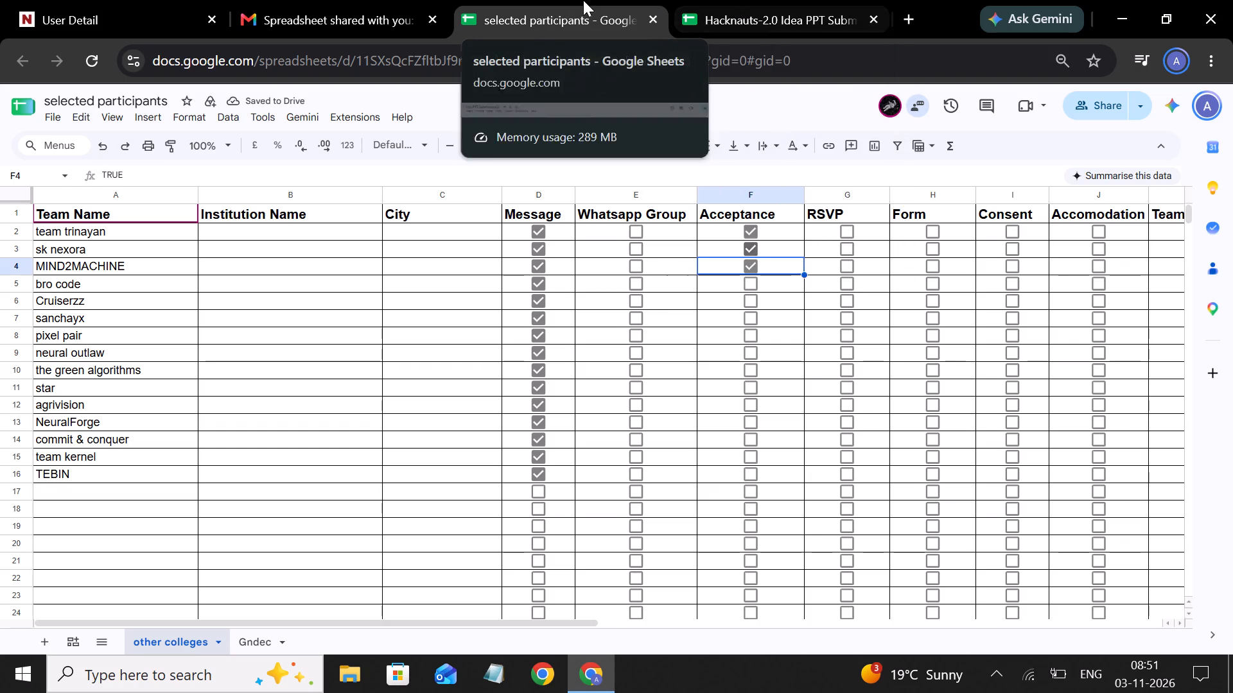
Switch to the Hacknauts-2.0 submissions spreadsheet and replace the sheet search with "brocode" to look for the bro code team.
left_click(726, 0)
key("BackSpace")
key("BackSpace")
key("BackSpace")
key("BackSpace")
key("BackSpace")
key("BackSpace")
key("BackSpace")
key("BackSpace")
key("BackSpace")
key("BackSpace")
key("BackSpace")
key("BackSpace")
key("BackSpace")
key("BackSpace")
key("BackSpace")
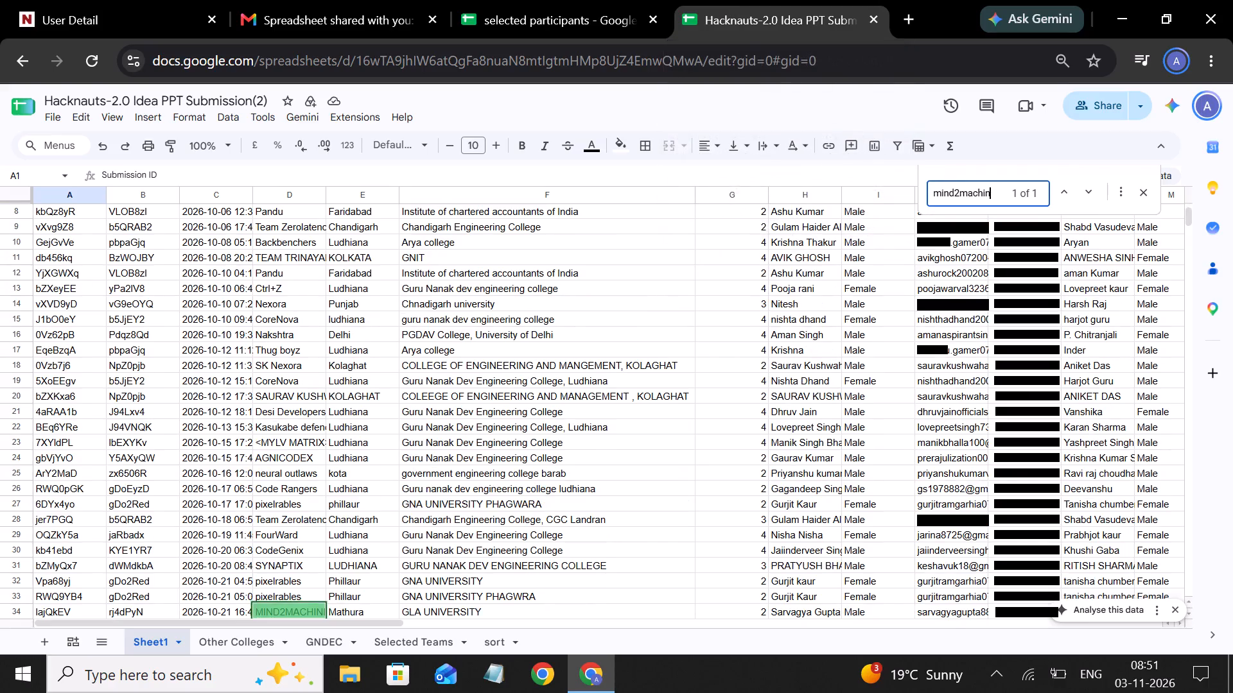
type("bro")
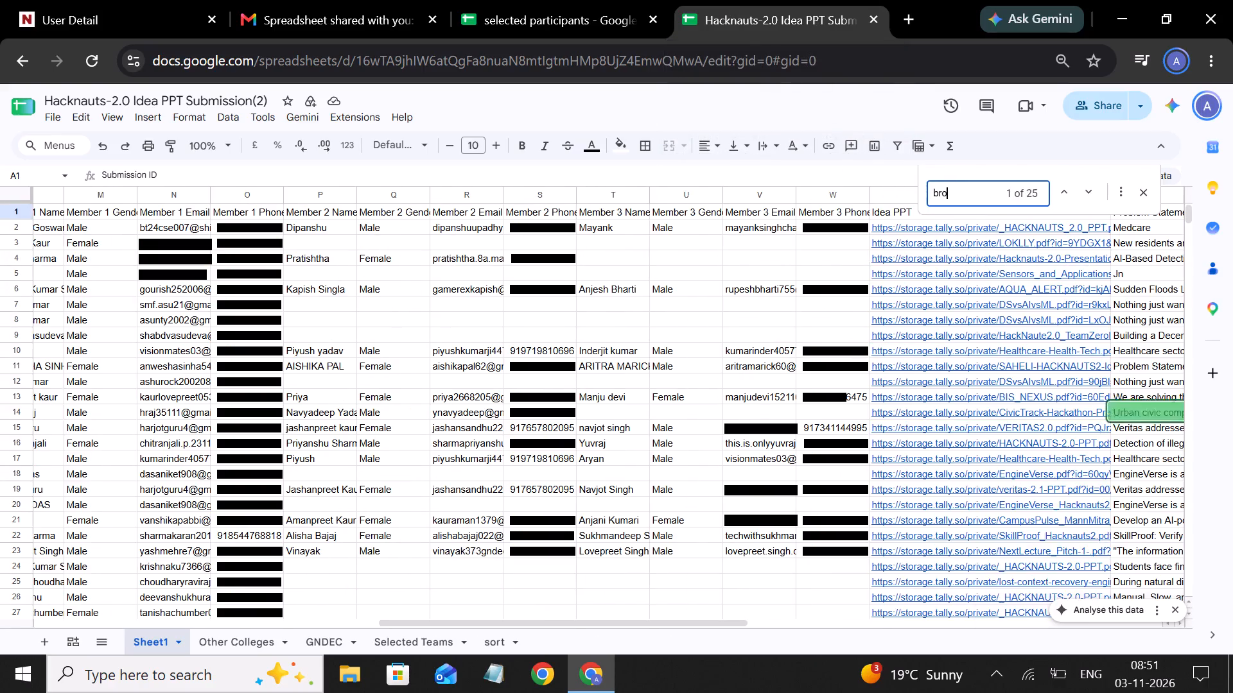
key("space")
key("BackSpace")
type("code")
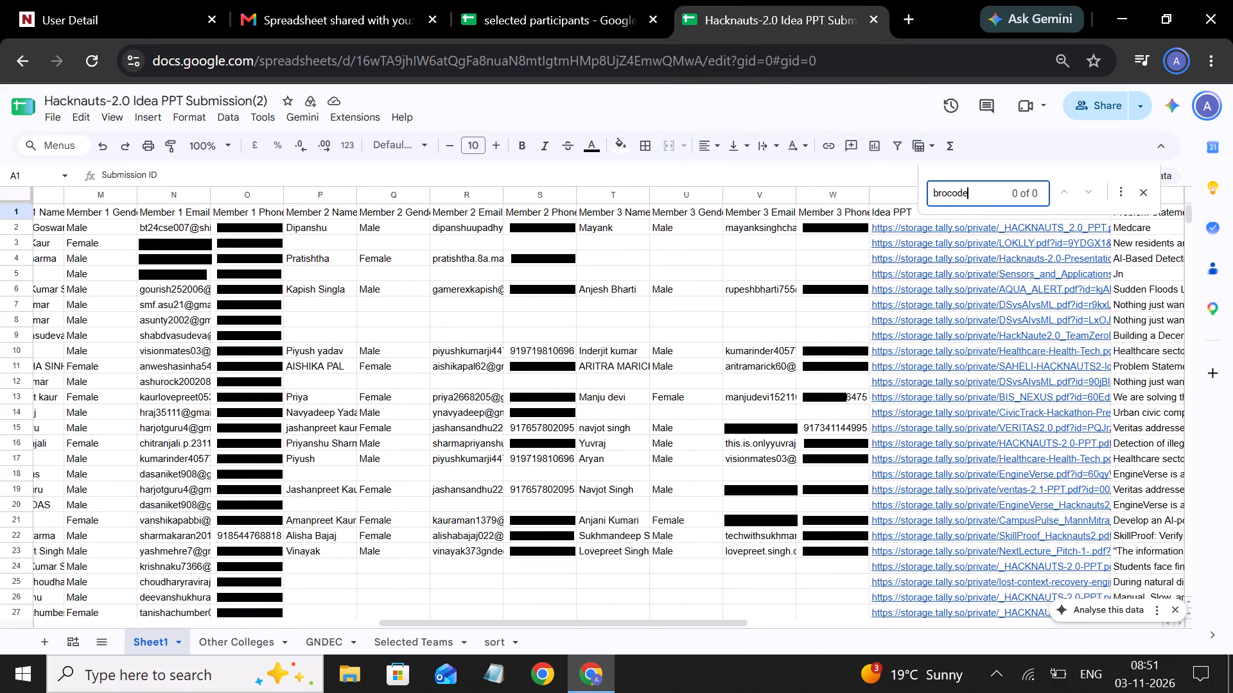
left_click(574, 0)
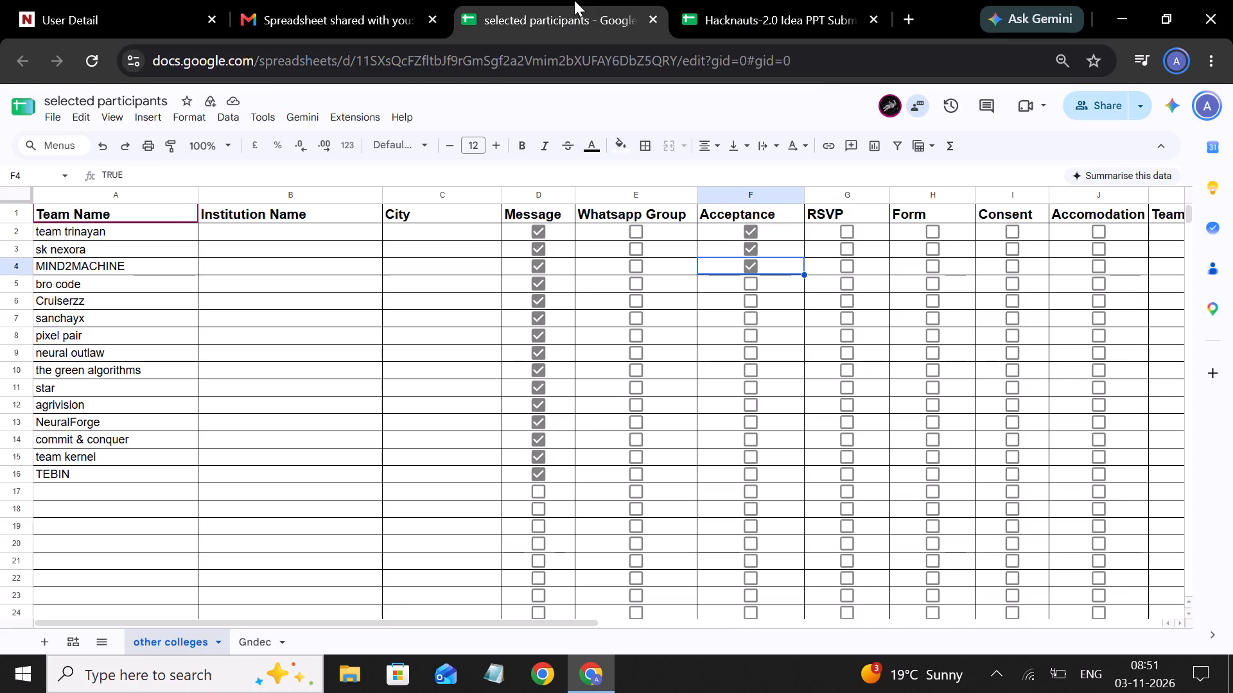
left_click(757, 2)
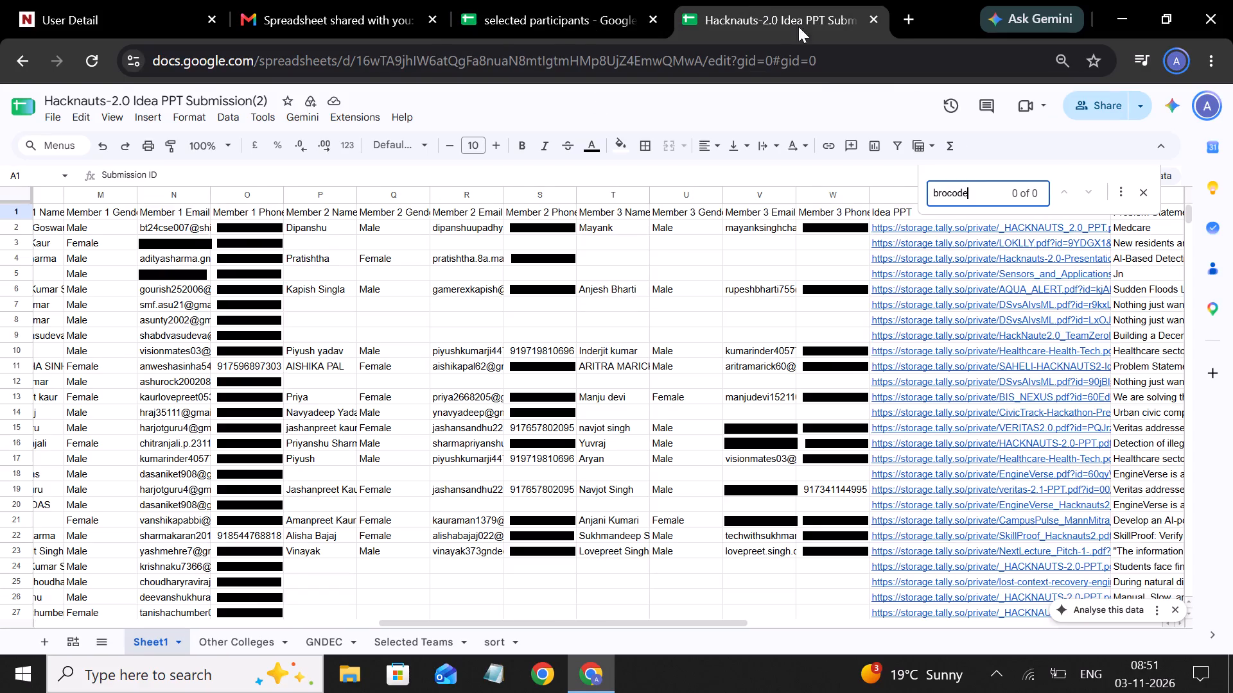
double_click(985, 185)
key("BackSpace")
key("c")
type("ruiserzz")
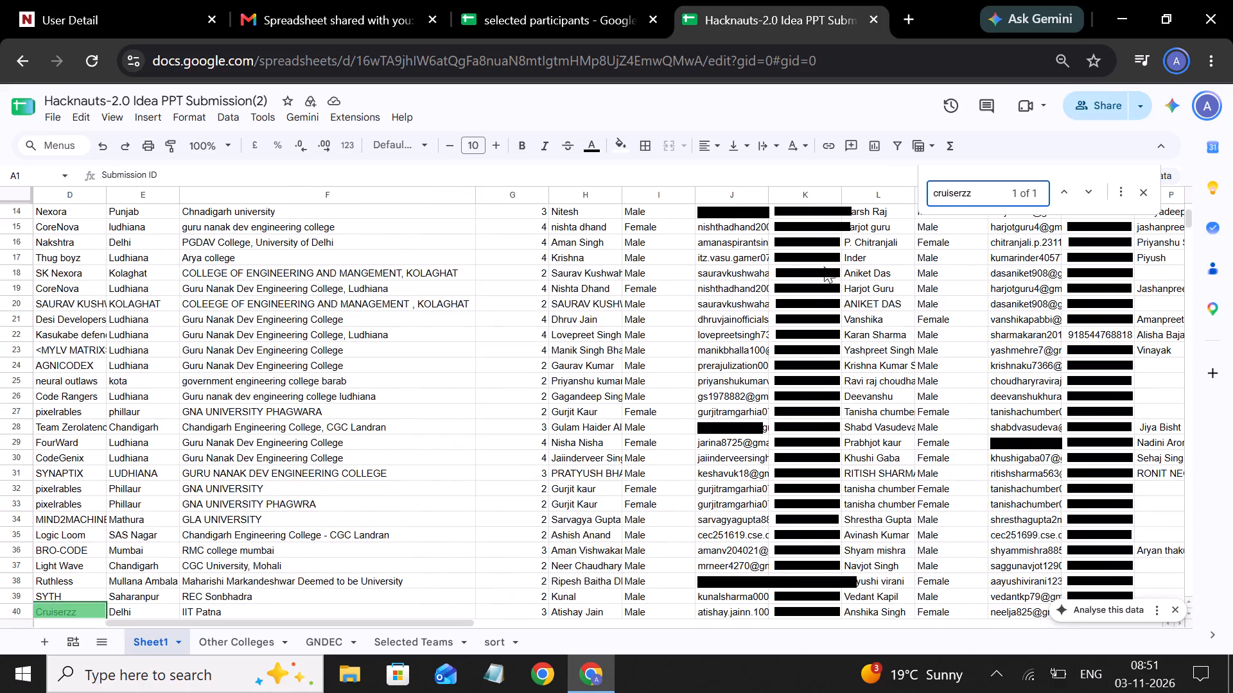
scroll(783, 449, "down", 1)
scroll(597, 522, "up", 2)
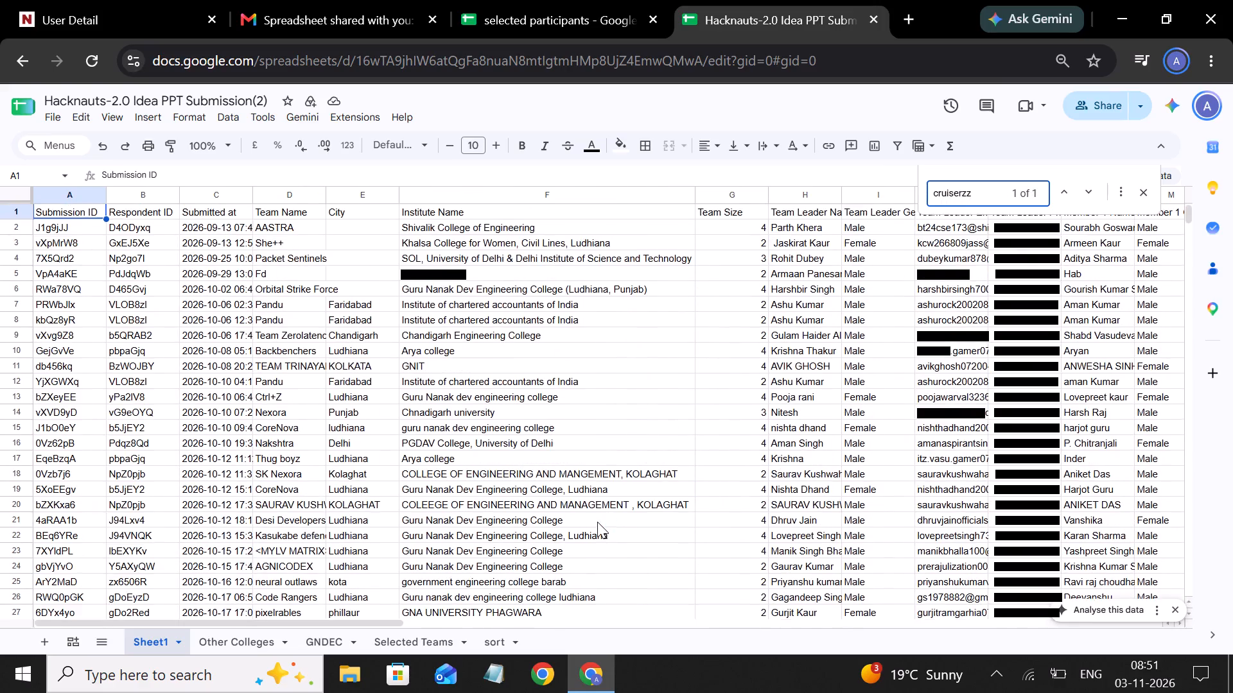
scroll(597, 522, "down", 3)
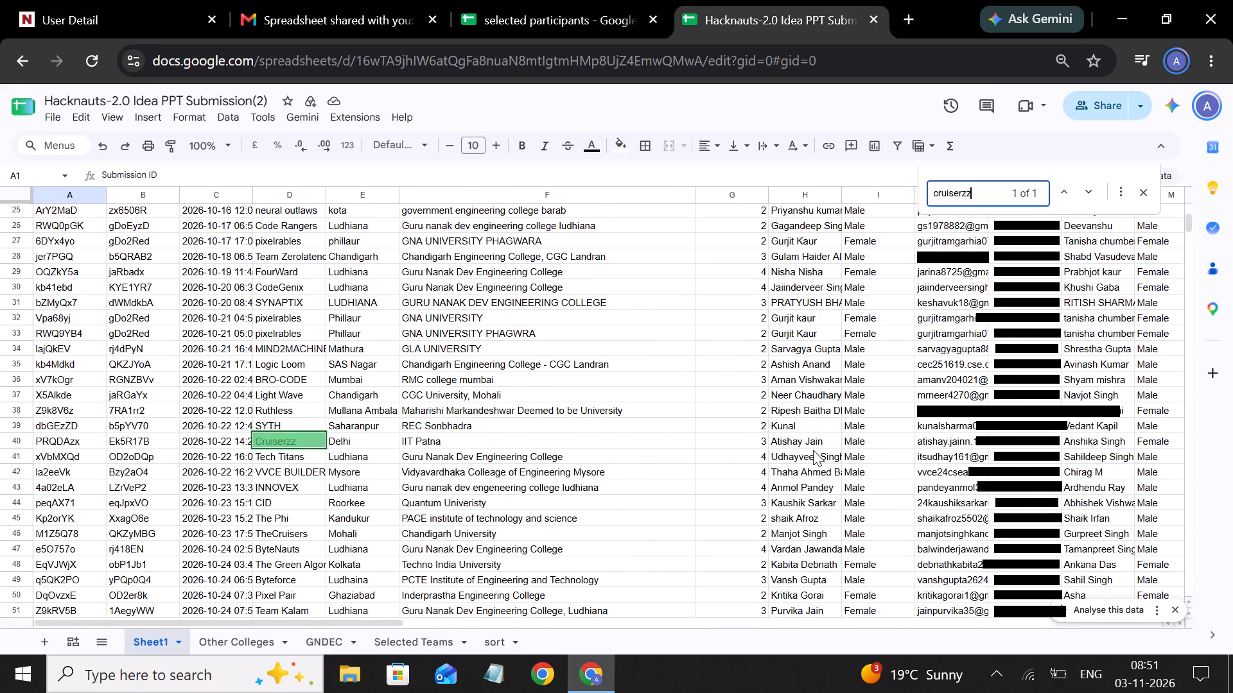
left_click(813, 442)
scroll(912, 456, "left", 1)
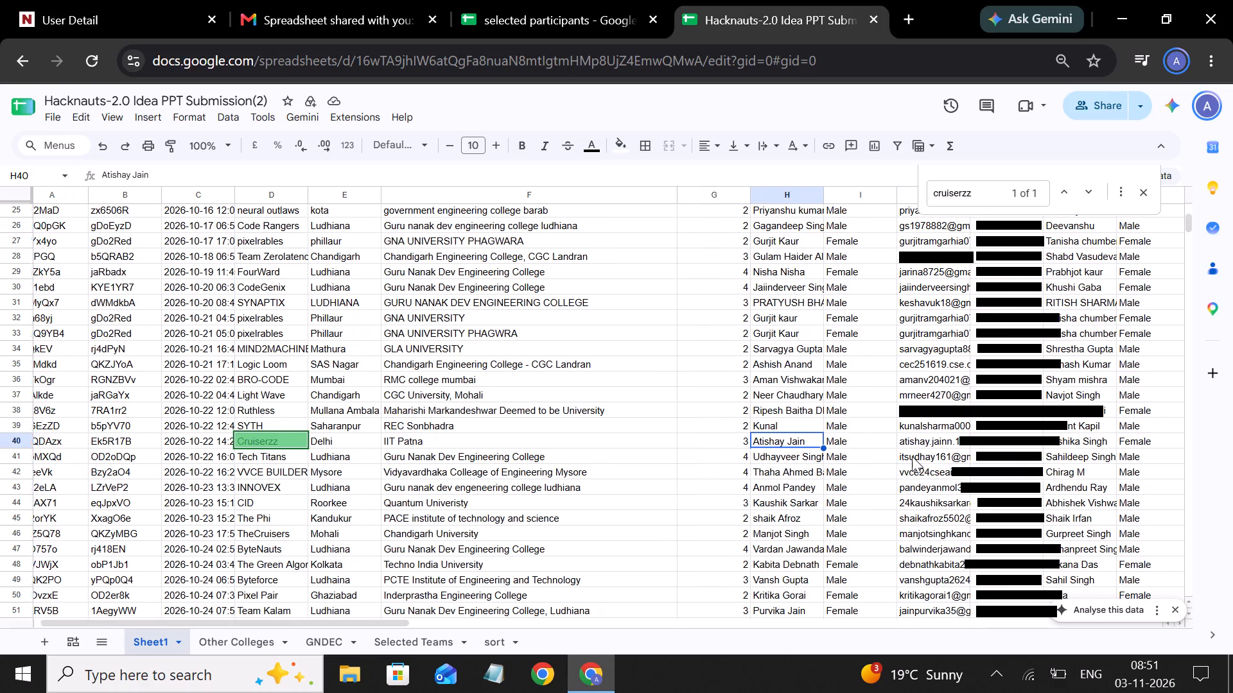
scroll(912, 456, "left", 1)
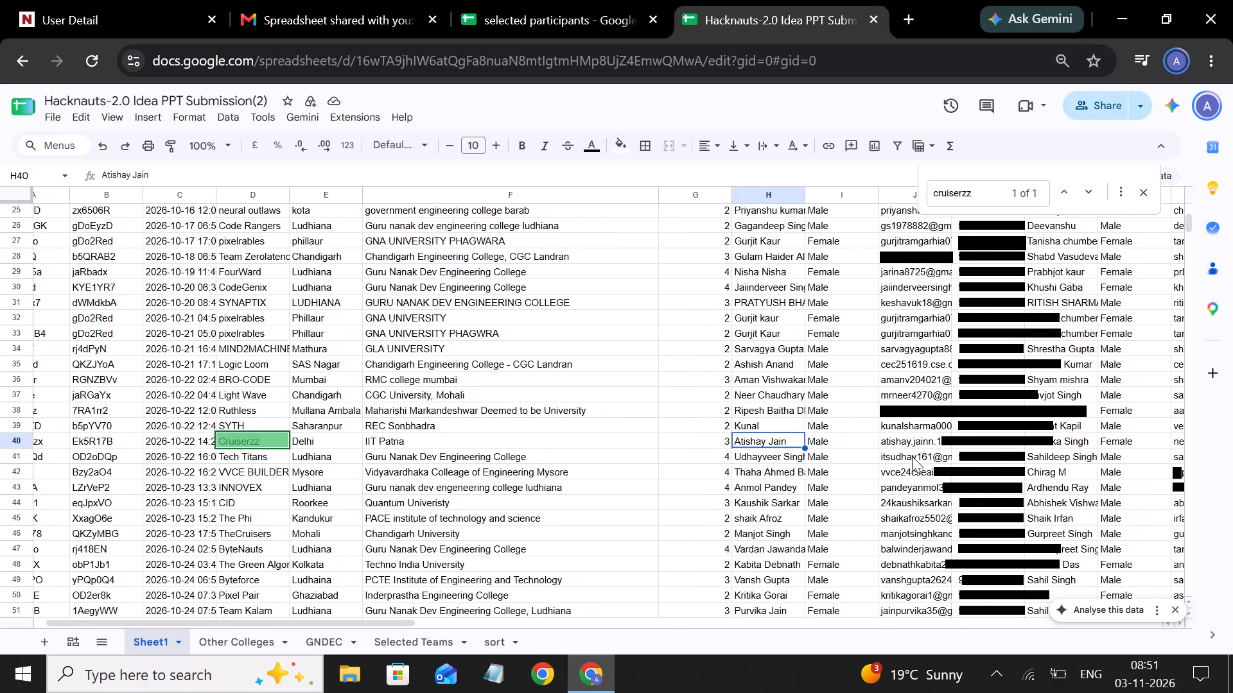
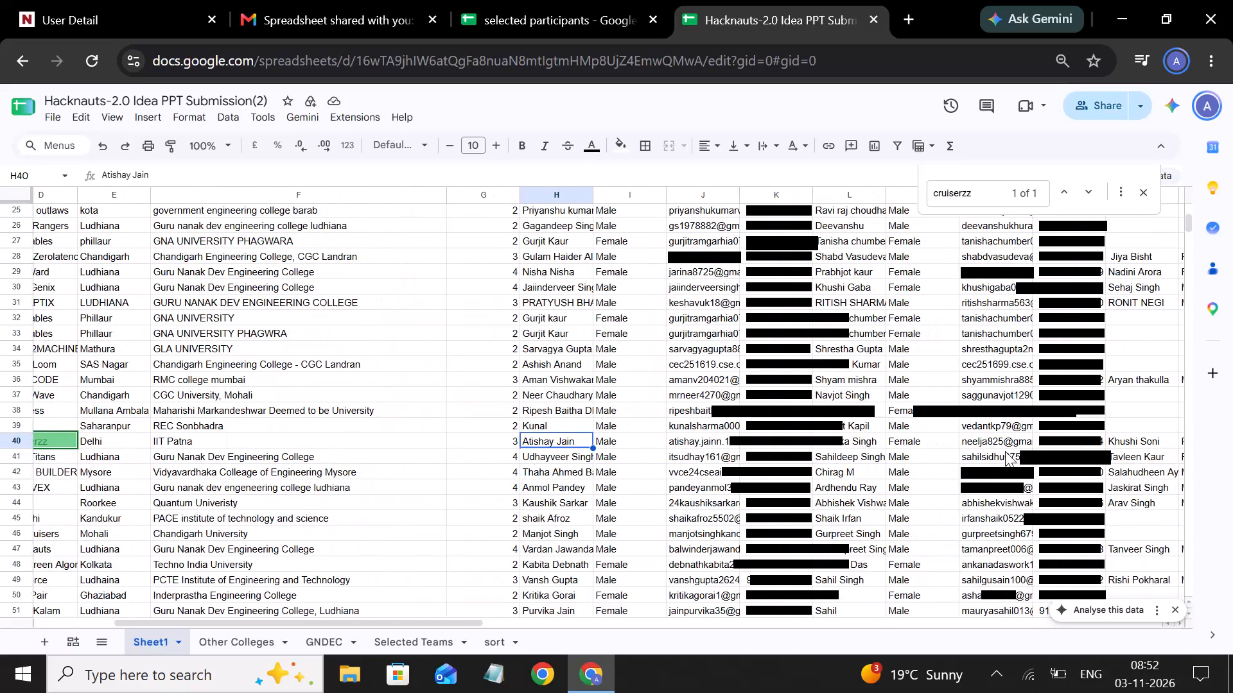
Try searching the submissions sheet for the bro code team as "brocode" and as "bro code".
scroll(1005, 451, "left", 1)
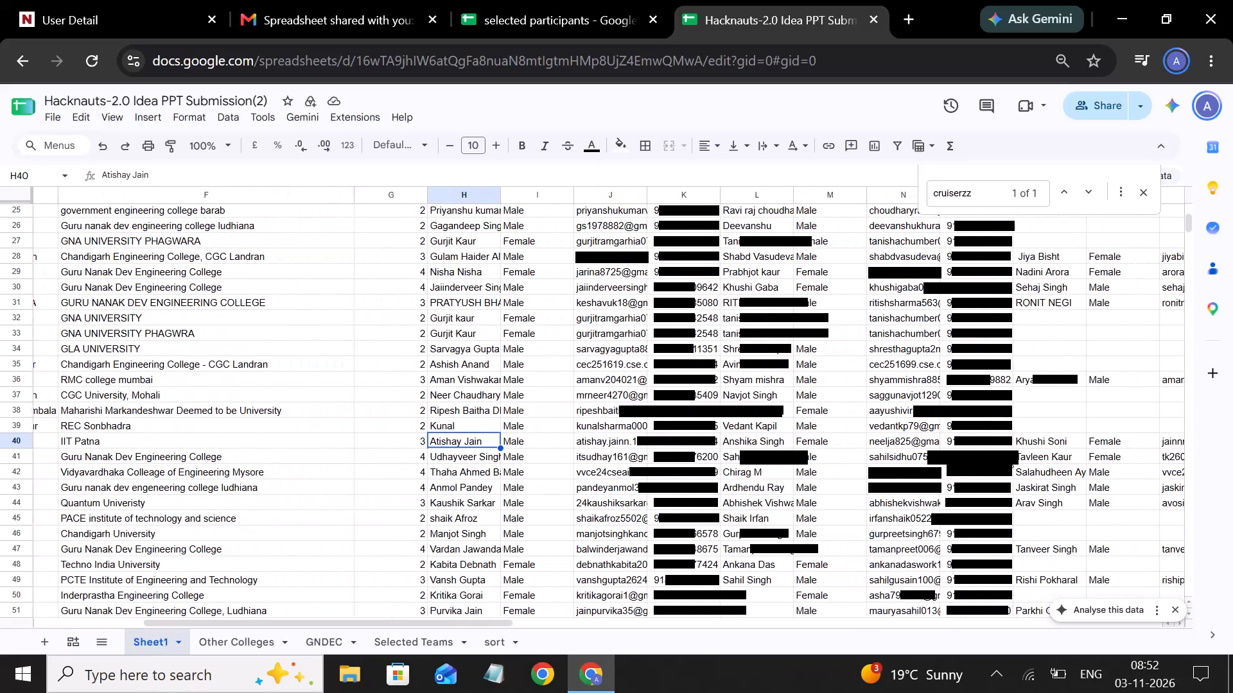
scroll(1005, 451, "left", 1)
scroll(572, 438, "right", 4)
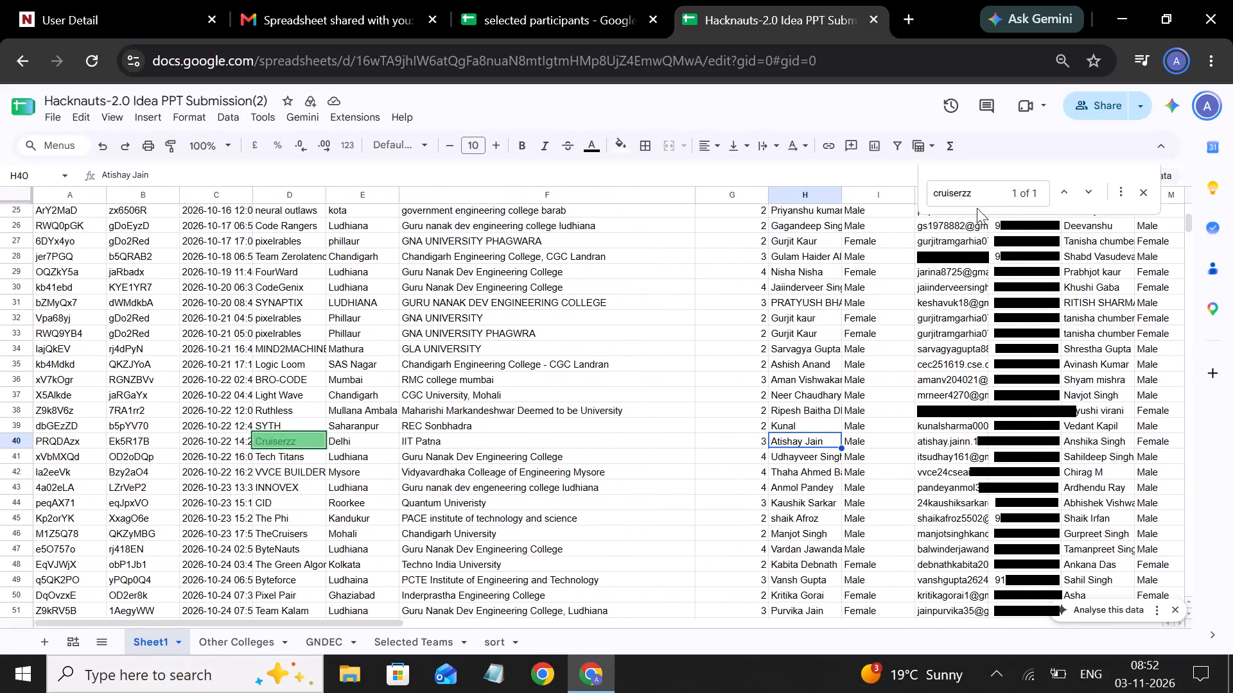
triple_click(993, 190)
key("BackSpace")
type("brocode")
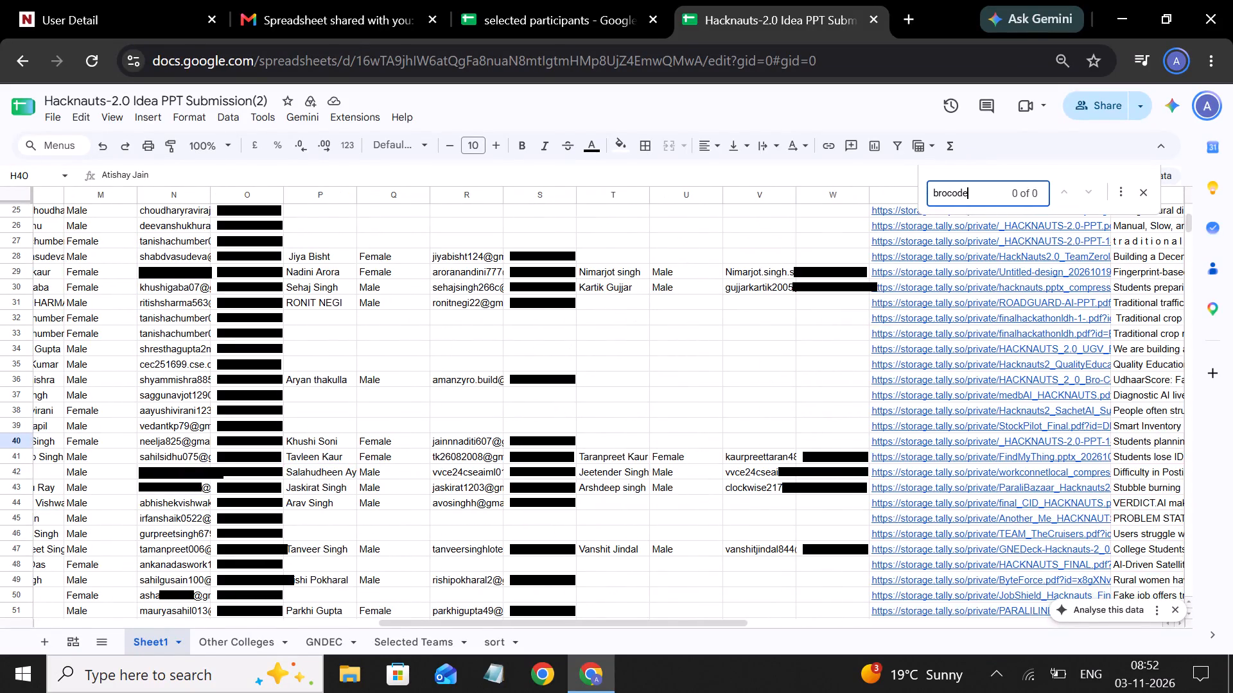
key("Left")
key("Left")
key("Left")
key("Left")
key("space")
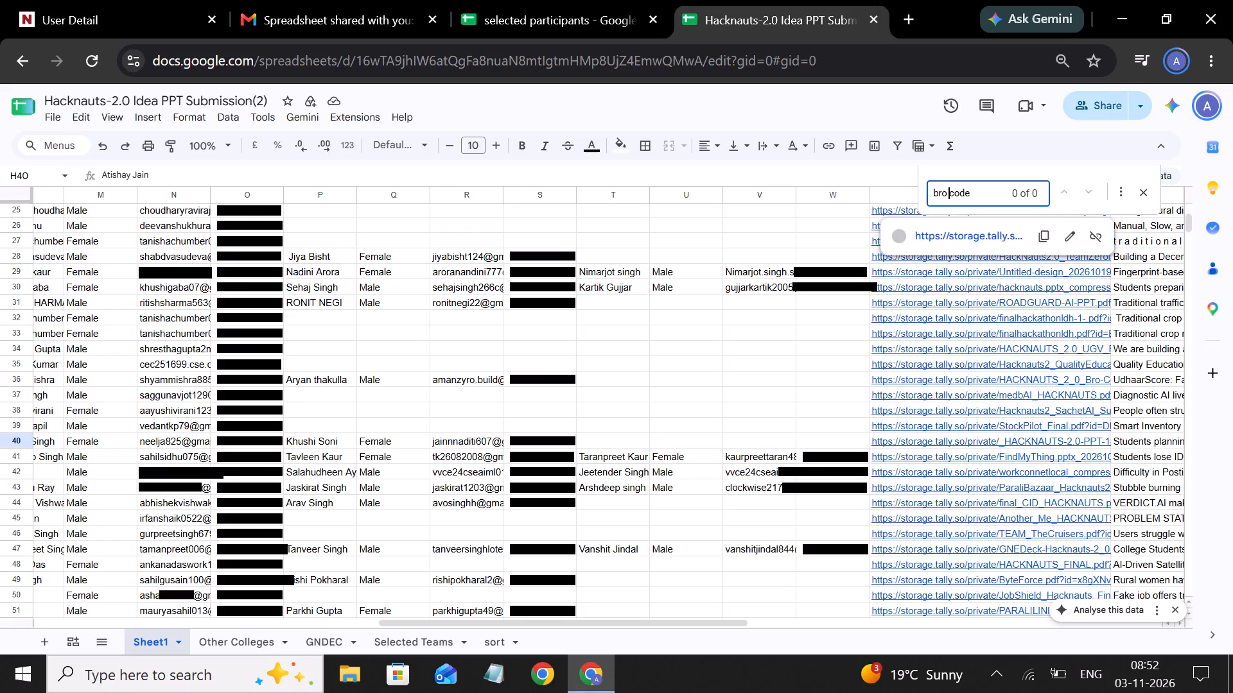
Clear the sheet search and search for the shorter term "bro" instead.
left_click(993, 187)
key("BackSpace")
key("BackSpace")
key("BackSpace")
key("BackSpace")
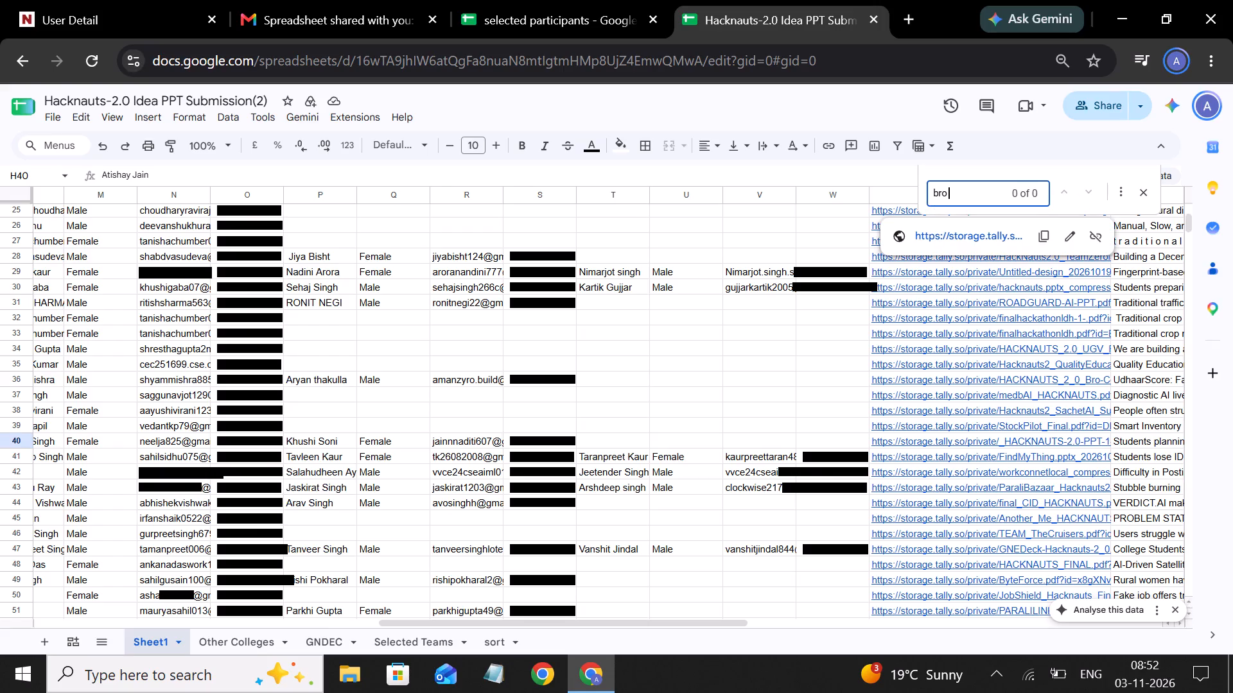
left_click(963, 191)
key("BackSpace")
key("BackSpace")
key("BackSpace")
key("BackSpace")
key("BackSpace")
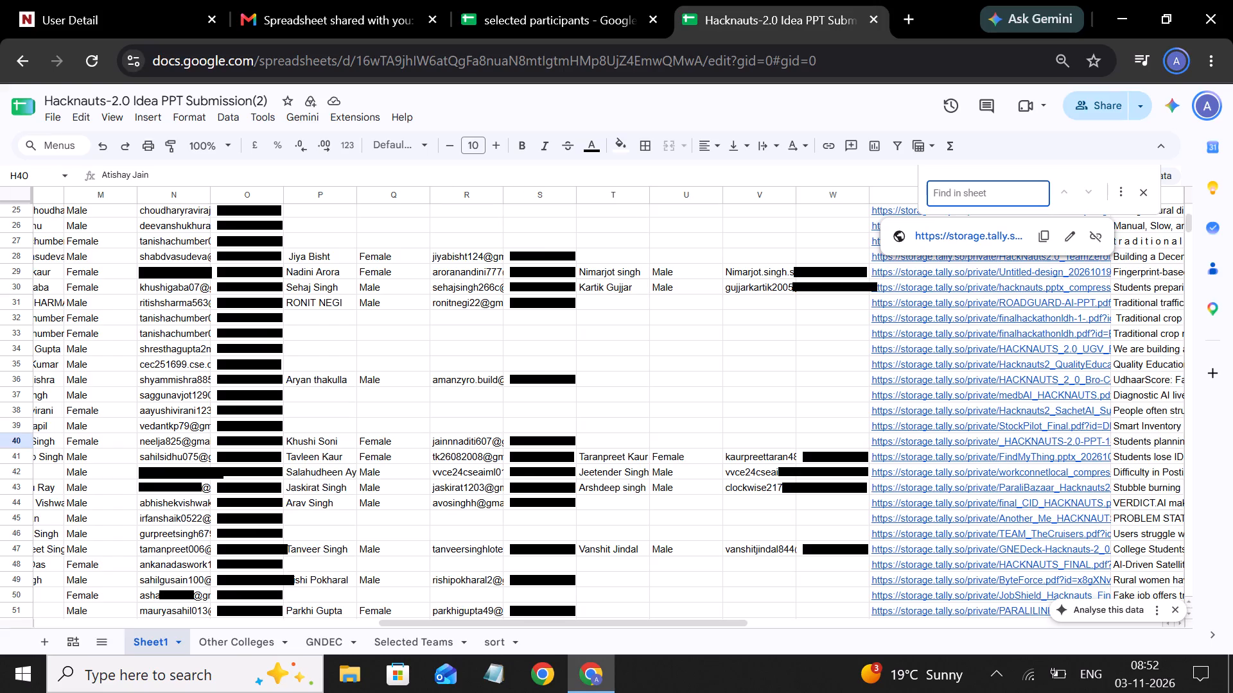
type("bro")
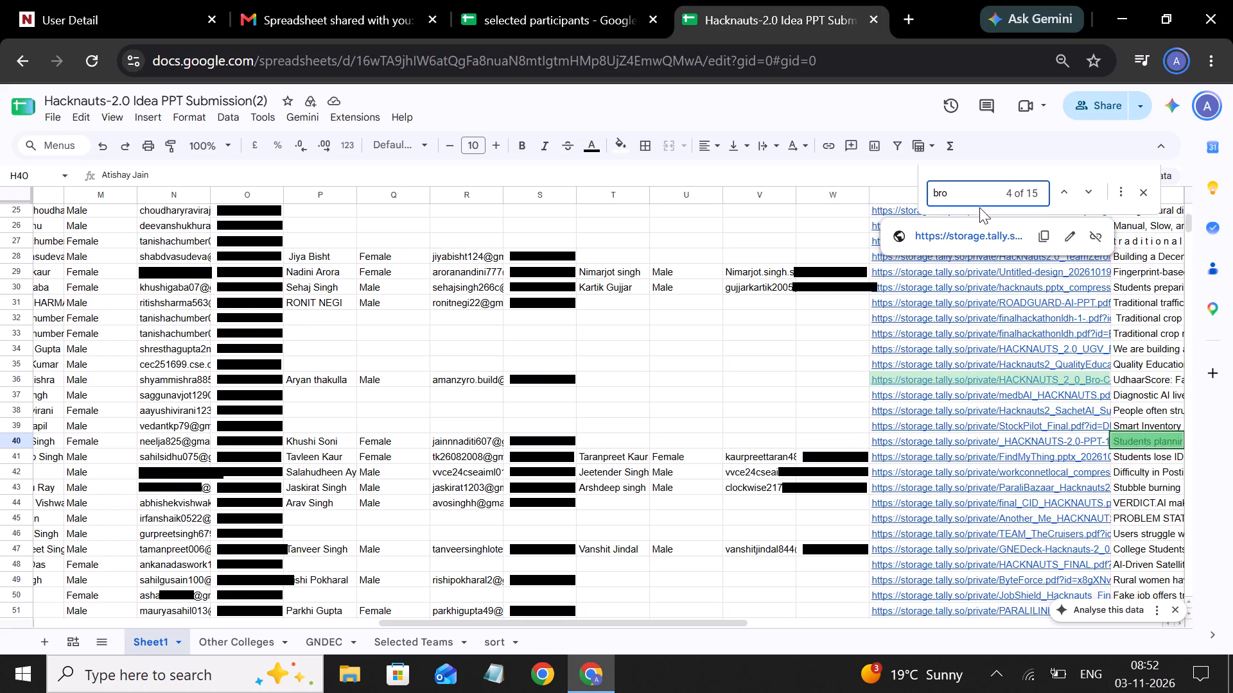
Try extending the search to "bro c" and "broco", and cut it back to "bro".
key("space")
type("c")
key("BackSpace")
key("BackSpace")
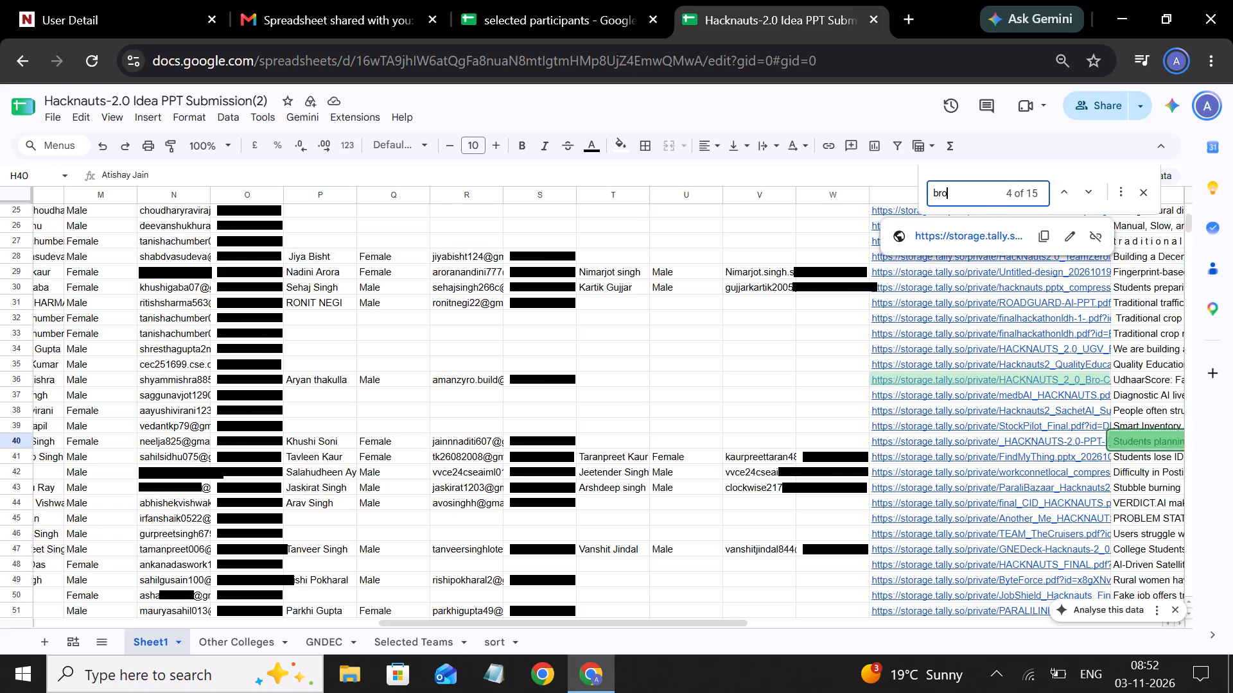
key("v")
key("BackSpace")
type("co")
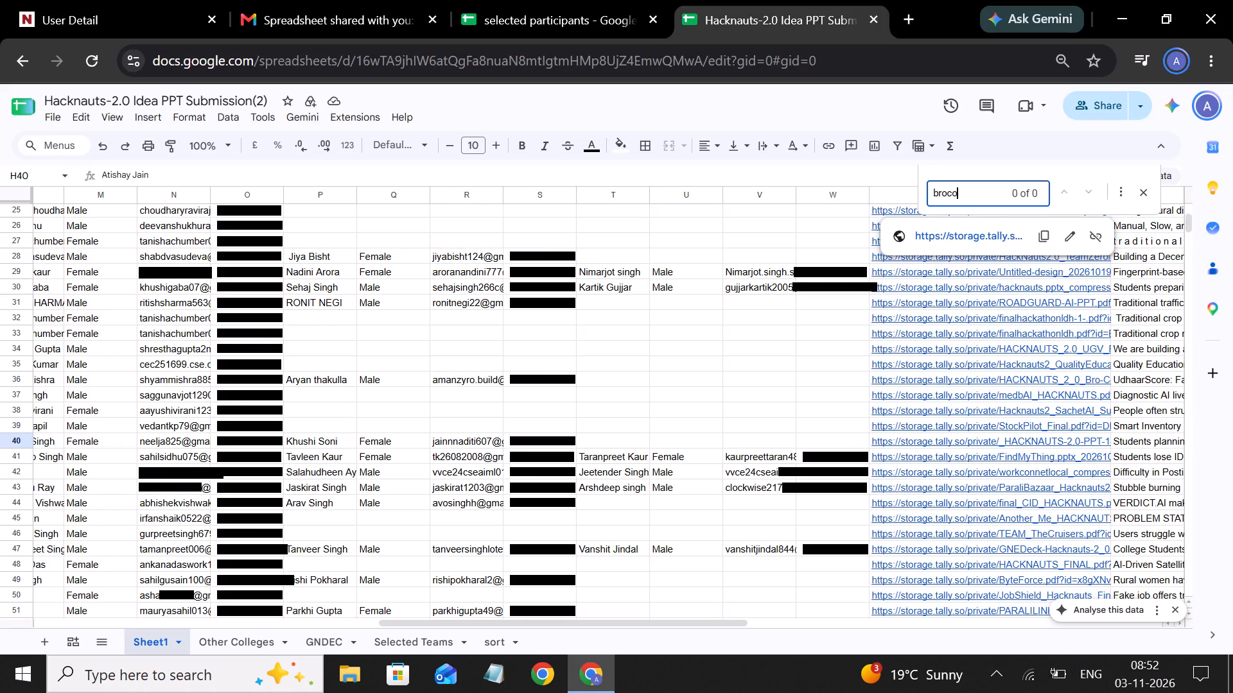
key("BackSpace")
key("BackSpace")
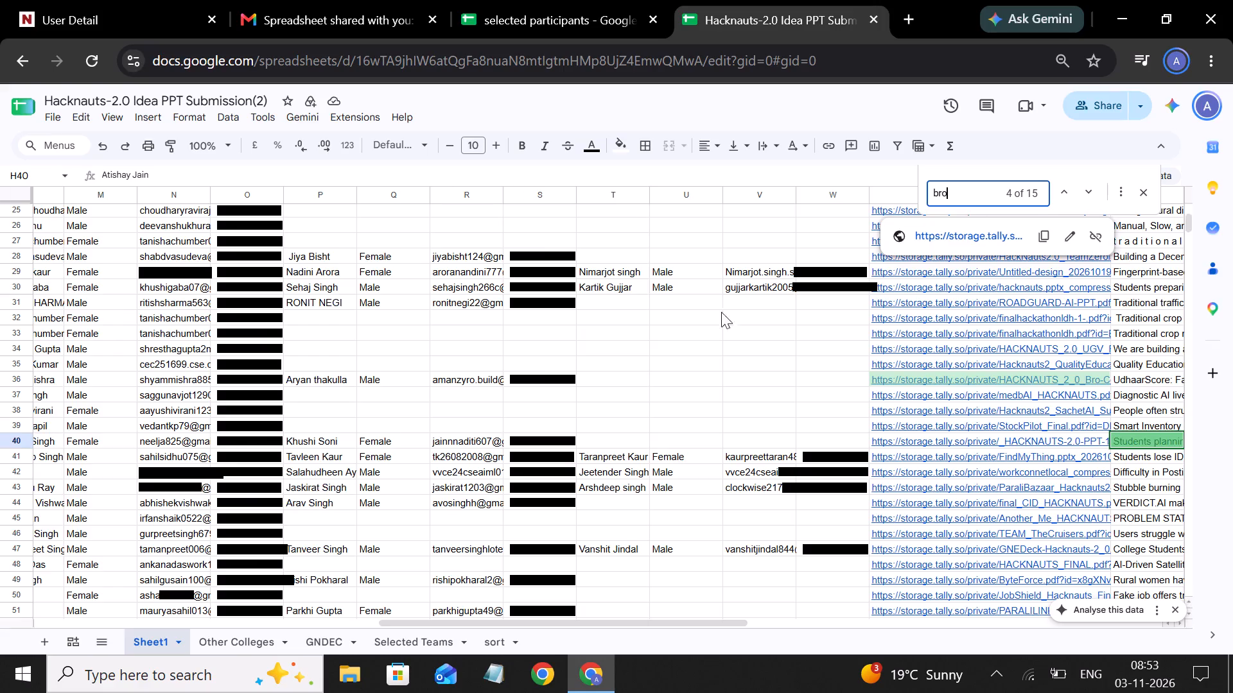
Locate the BRO-CODE team's row in the submissions sheet and select its team leader cell.
scroll(699, 364, "down", 1)
scroll(699, 364, "right", 4)
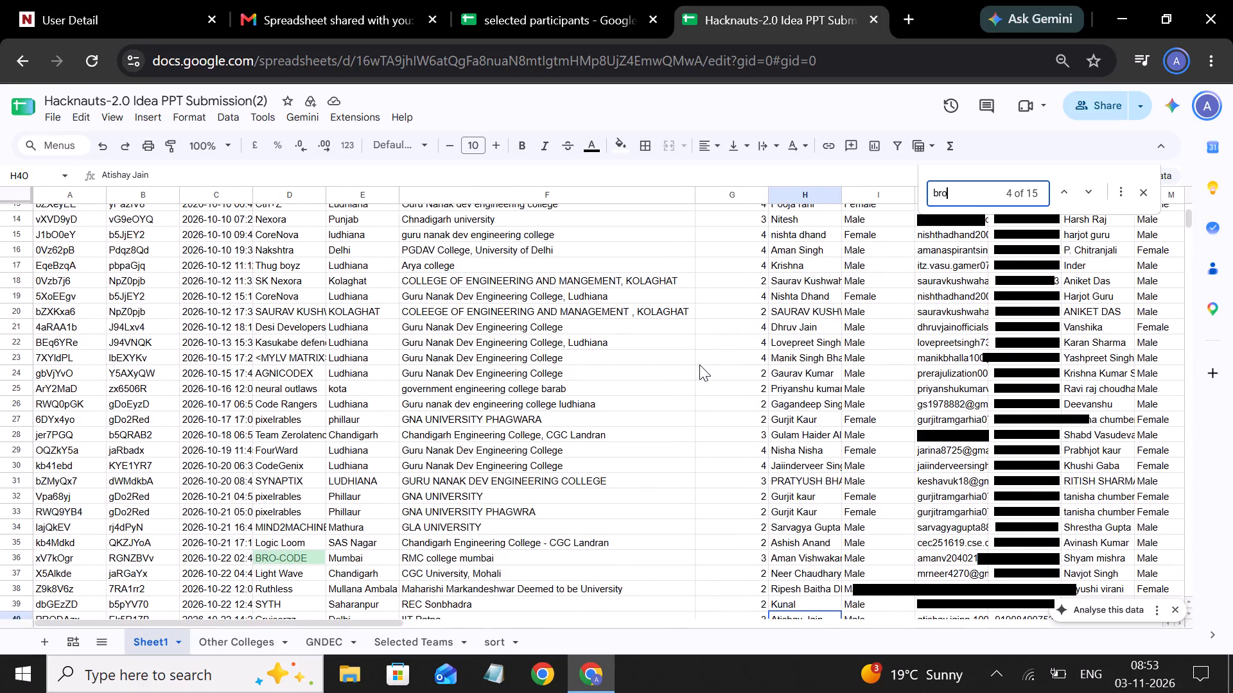
scroll(699, 364, "down", 1)
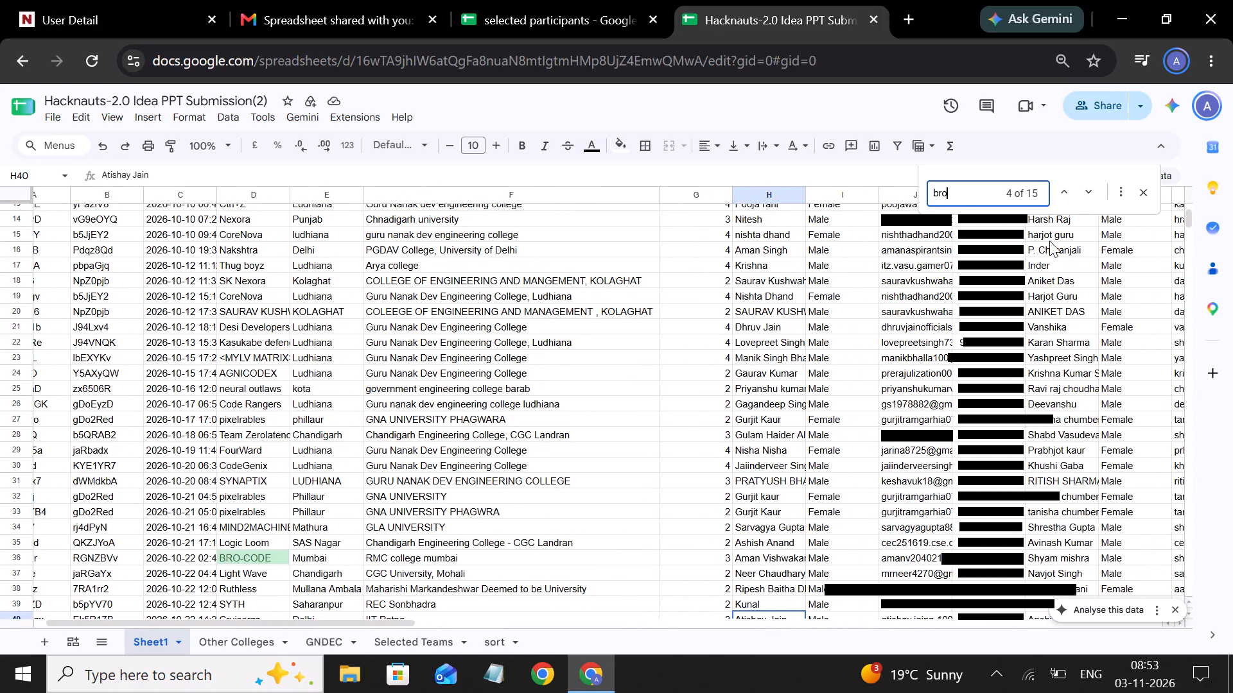
scroll(926, 279, "down", 1)
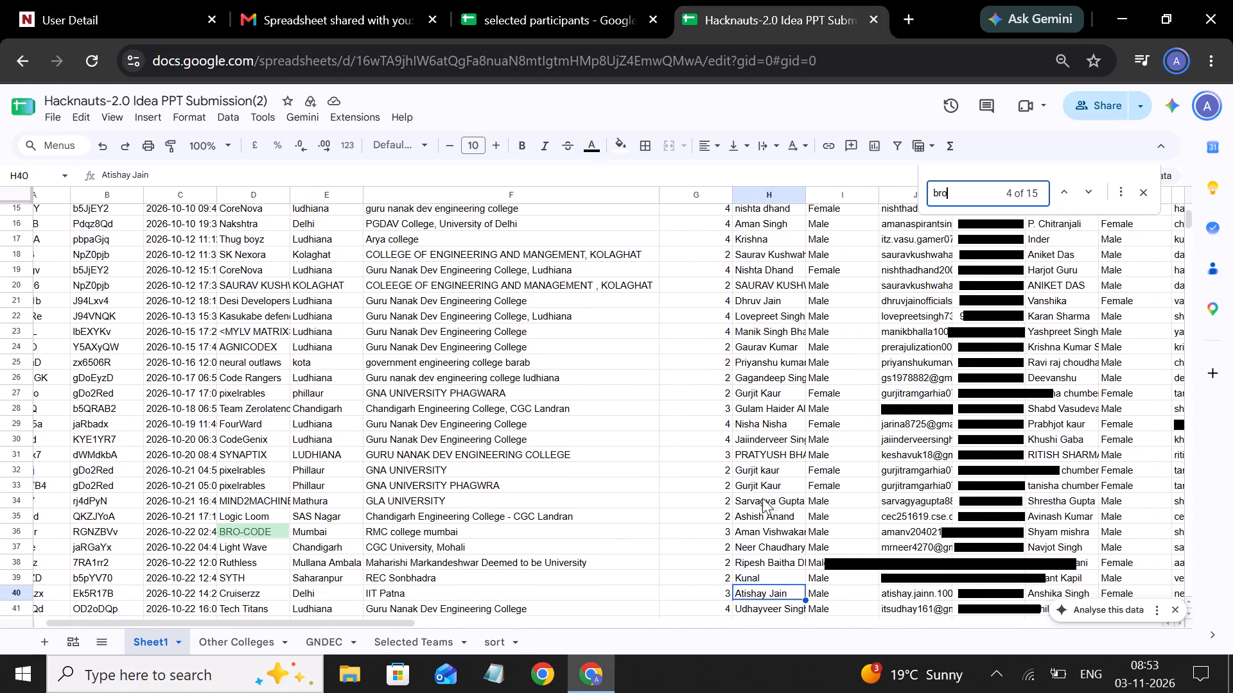
left_click(747, 531)
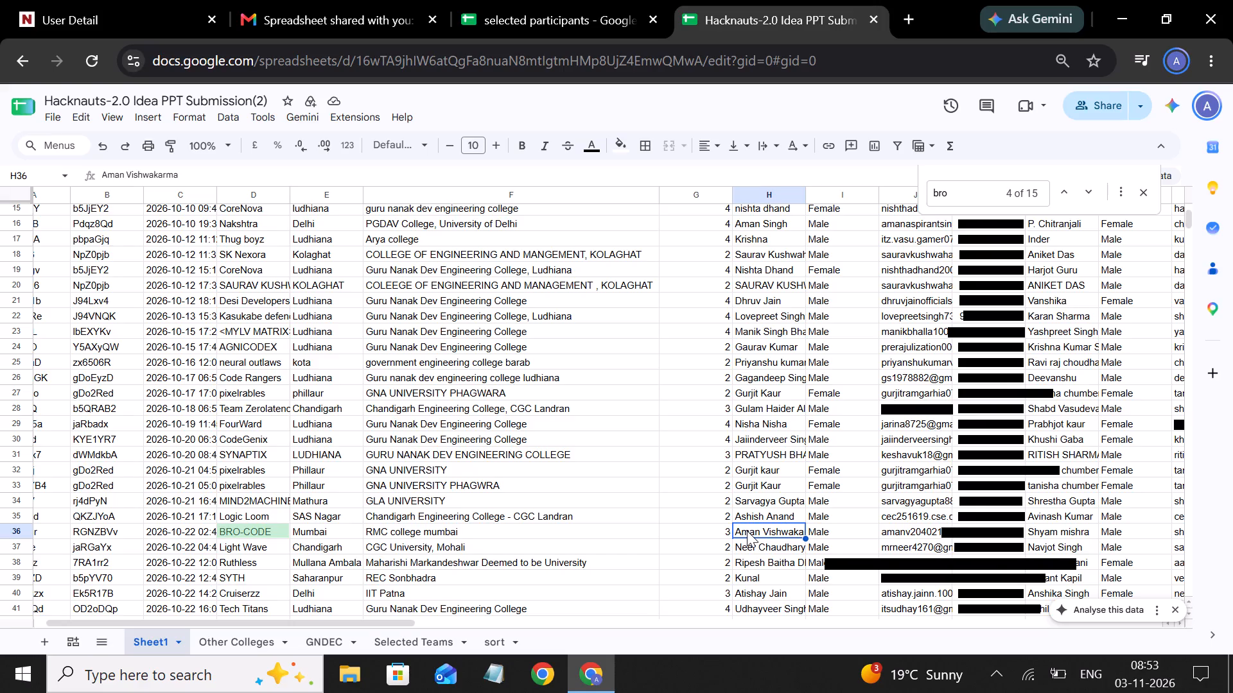
Examine the leader and member names and contact details across the BRO-CODE row.
scroll(940, 540, "left", 3)
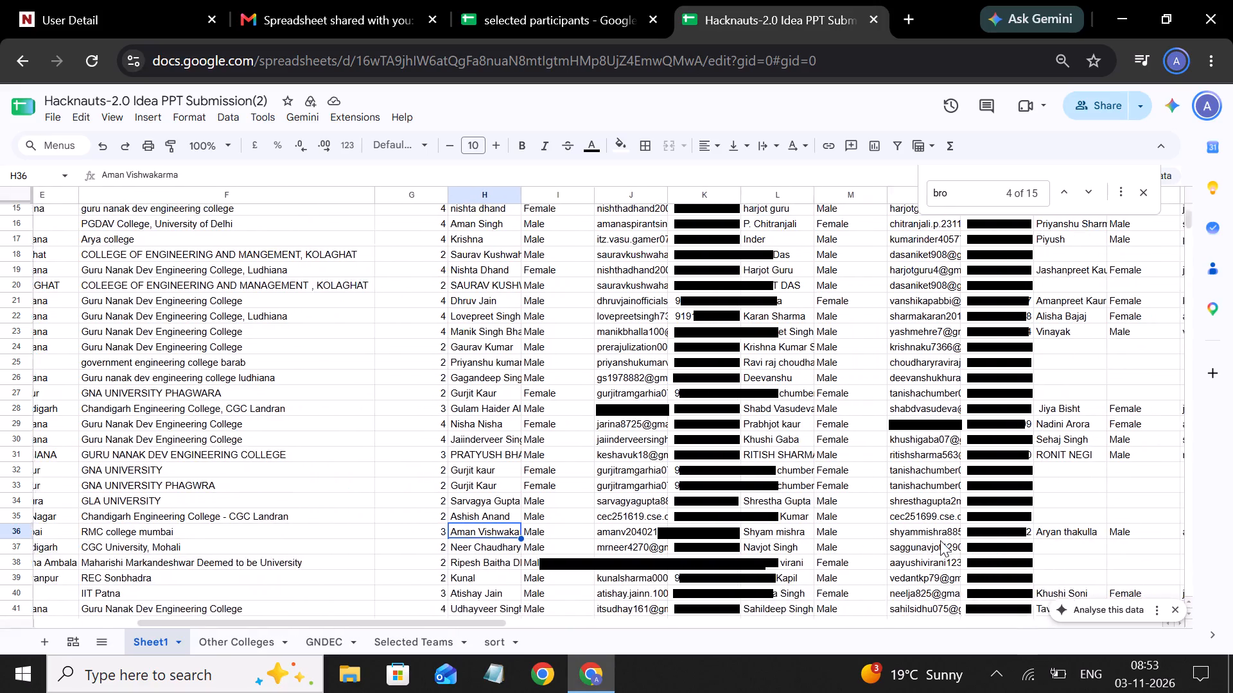
scroll(940, 540, "left", 4)
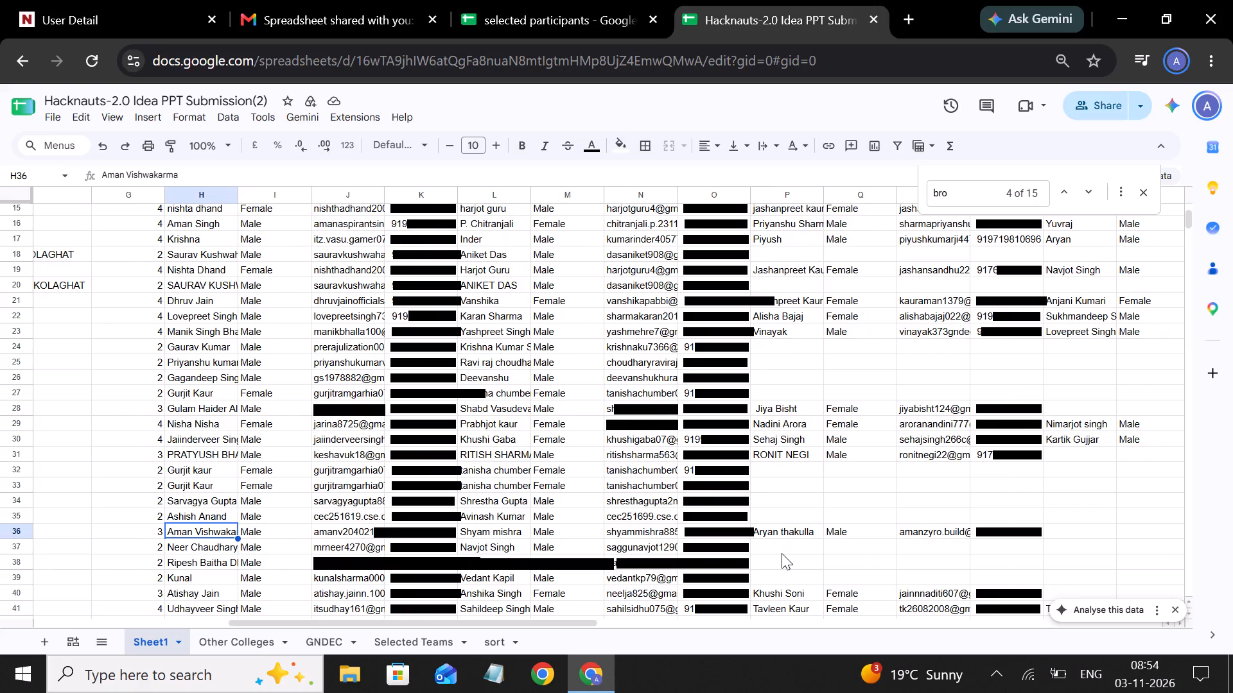
scroll(782, 553, "right", 2)
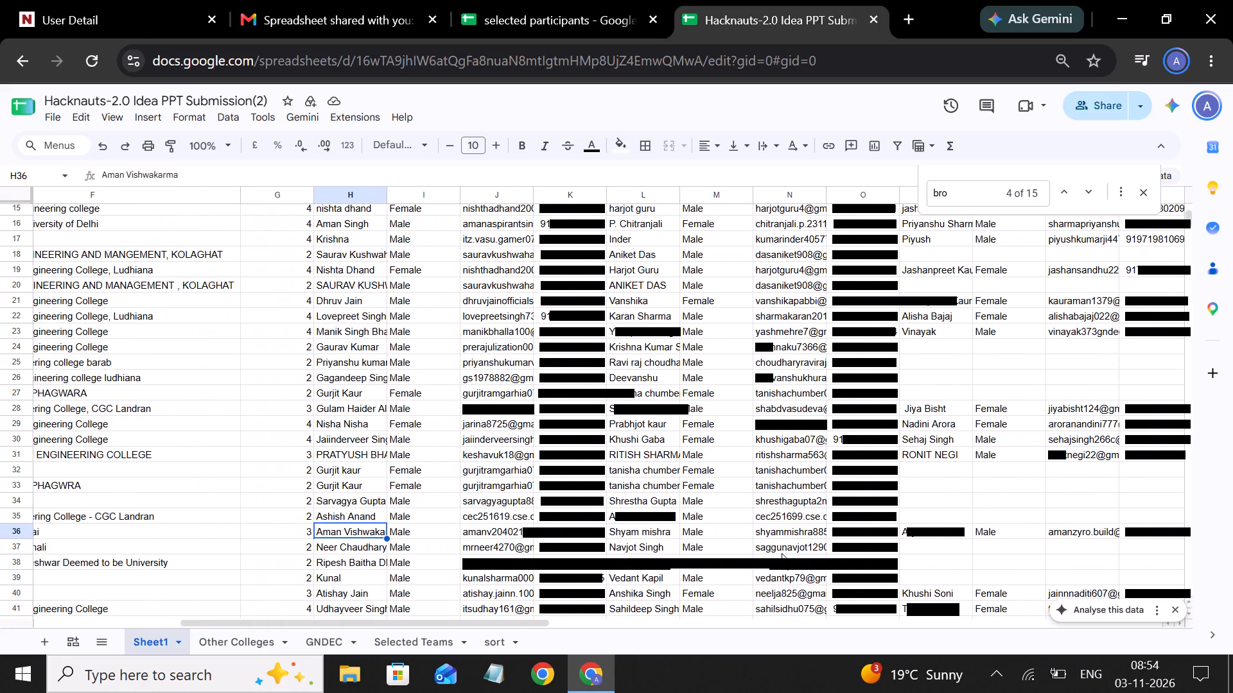
scroll(389, 606, "right", 1)
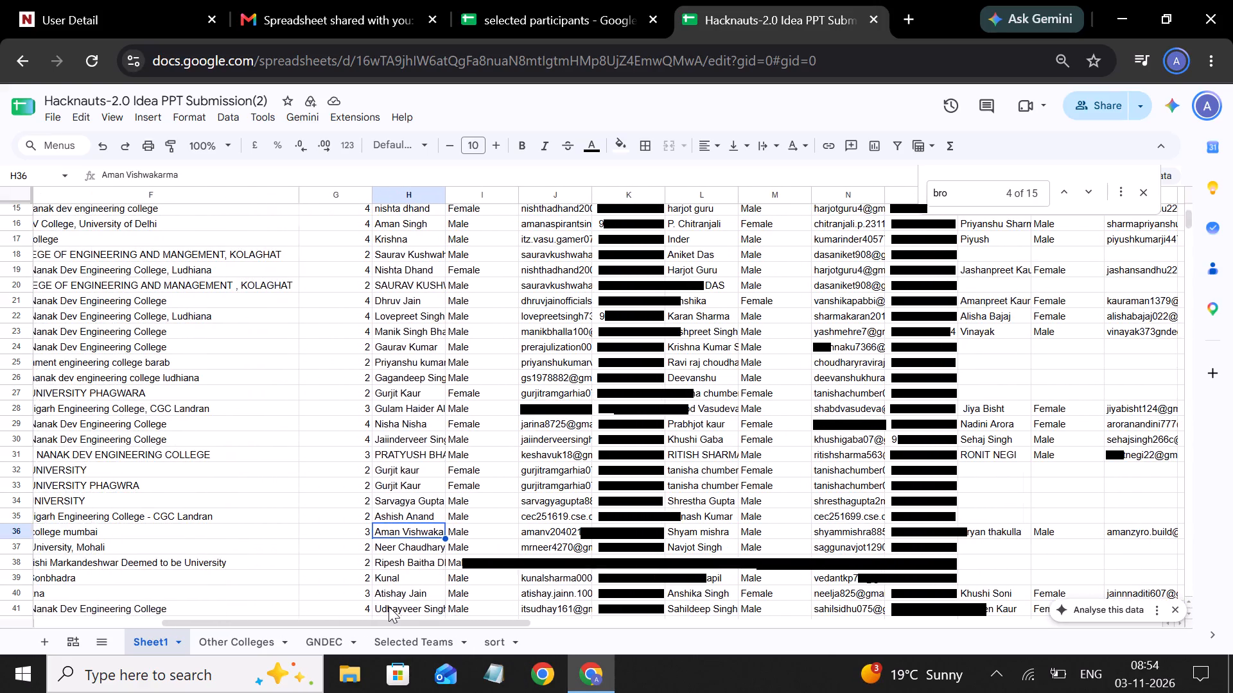
scroll(389, 606, "right", 4)
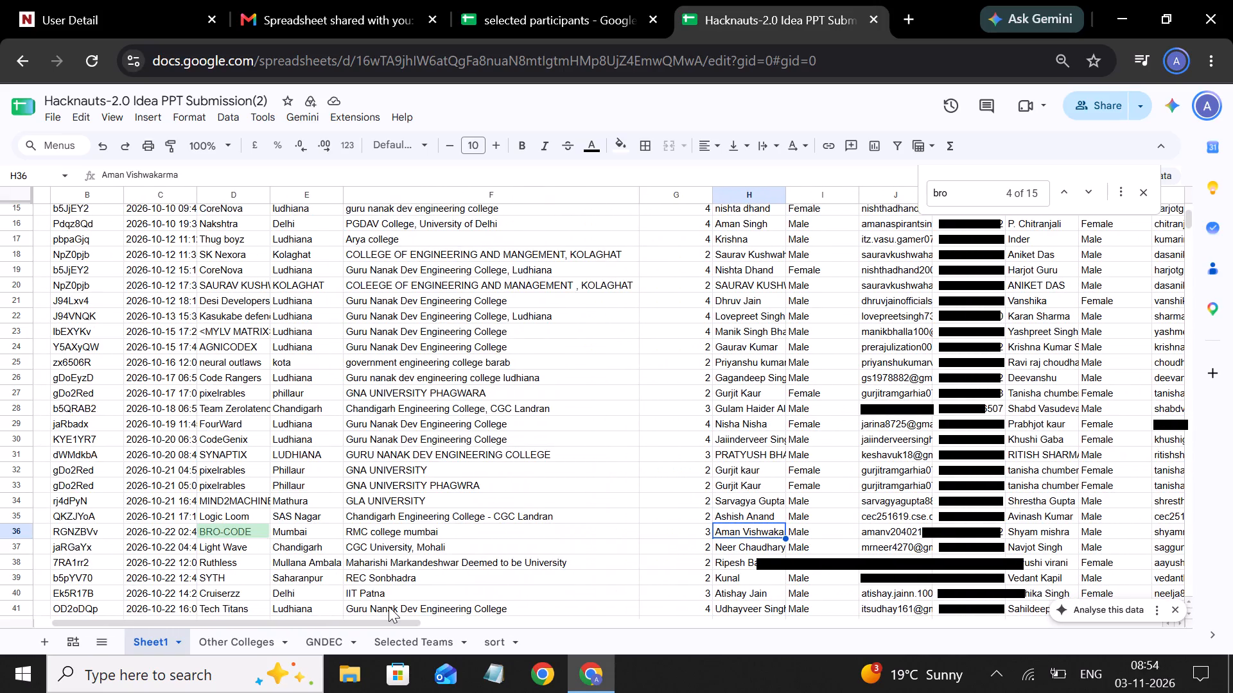
scroll(446, 534, "left", 2)
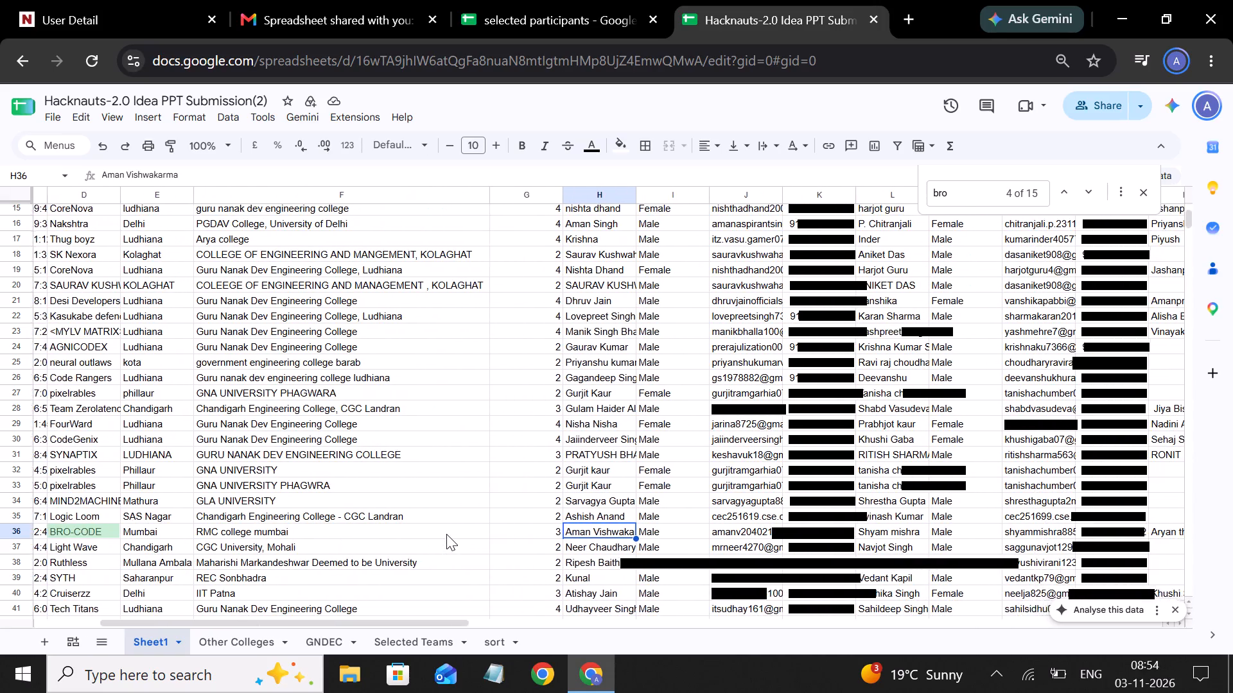
scroll(446, 534, "left", 3)
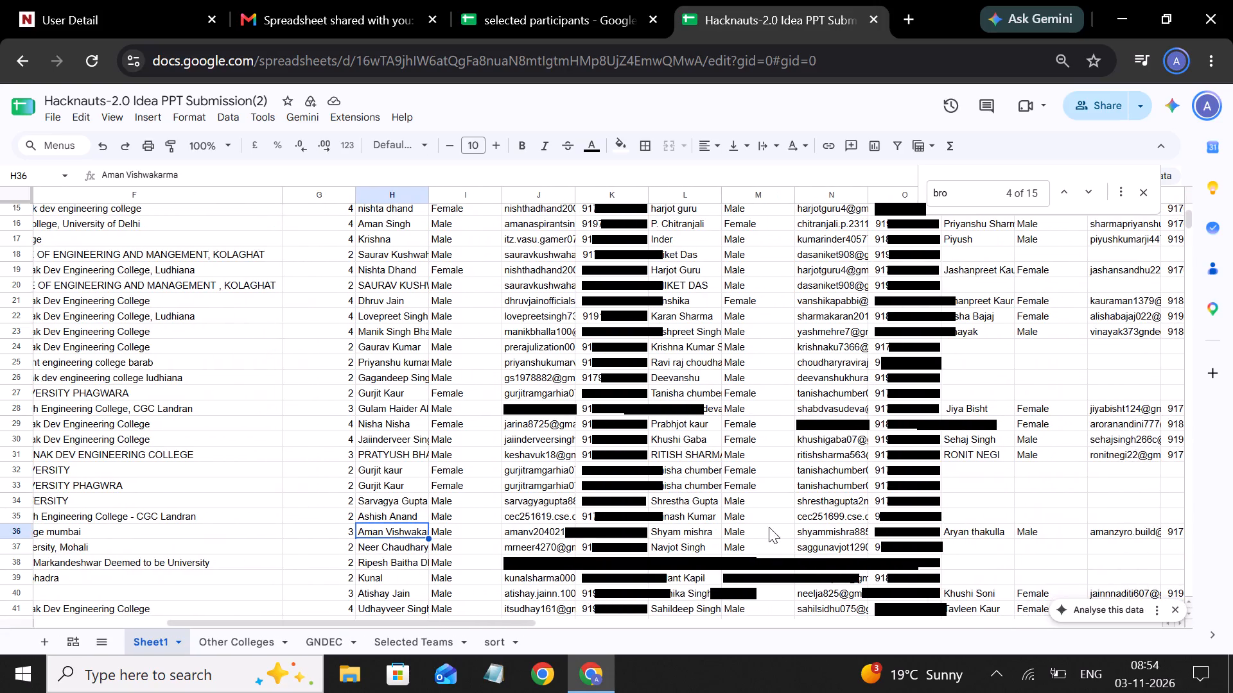
scroll(769, 527, "left", 2)
scroll(769, 527, "right", 1)
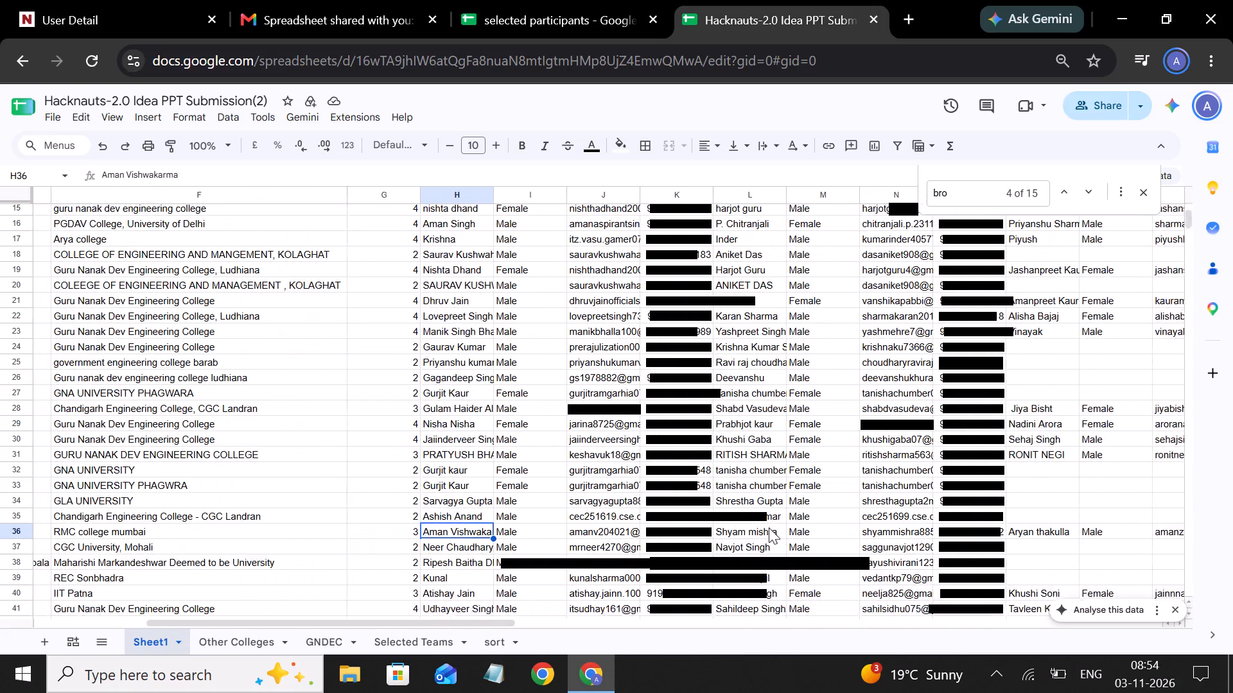
scroll(769, 527, "right", 2)
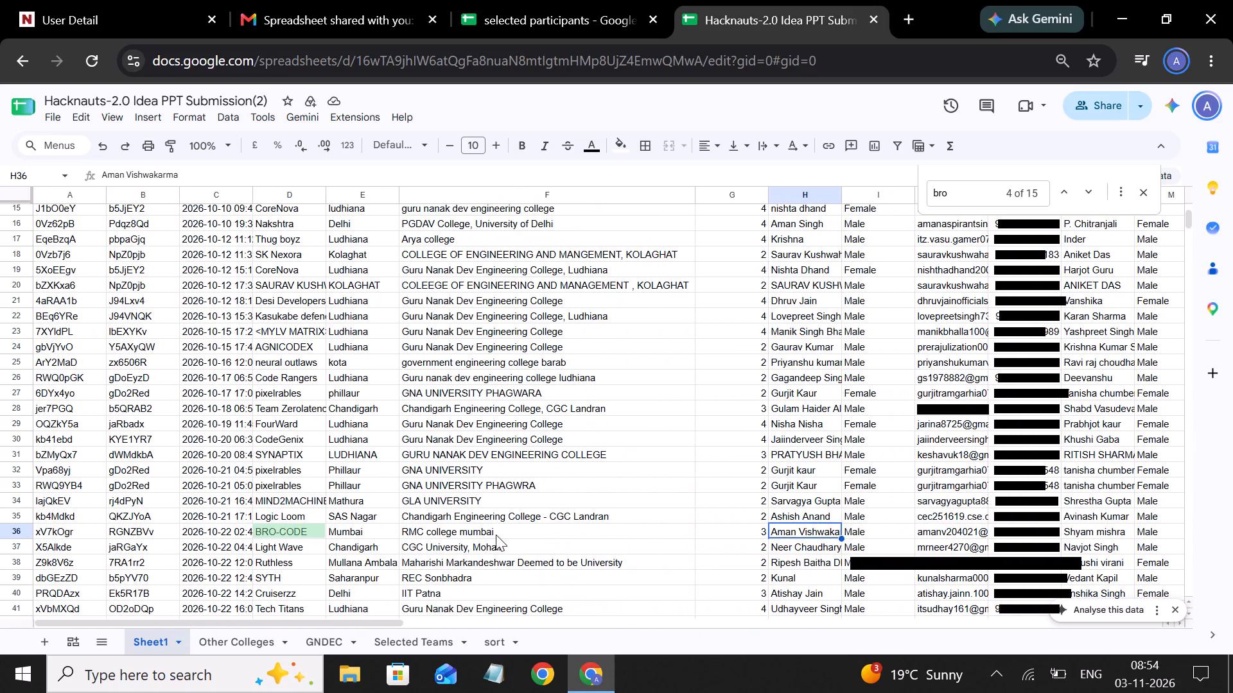
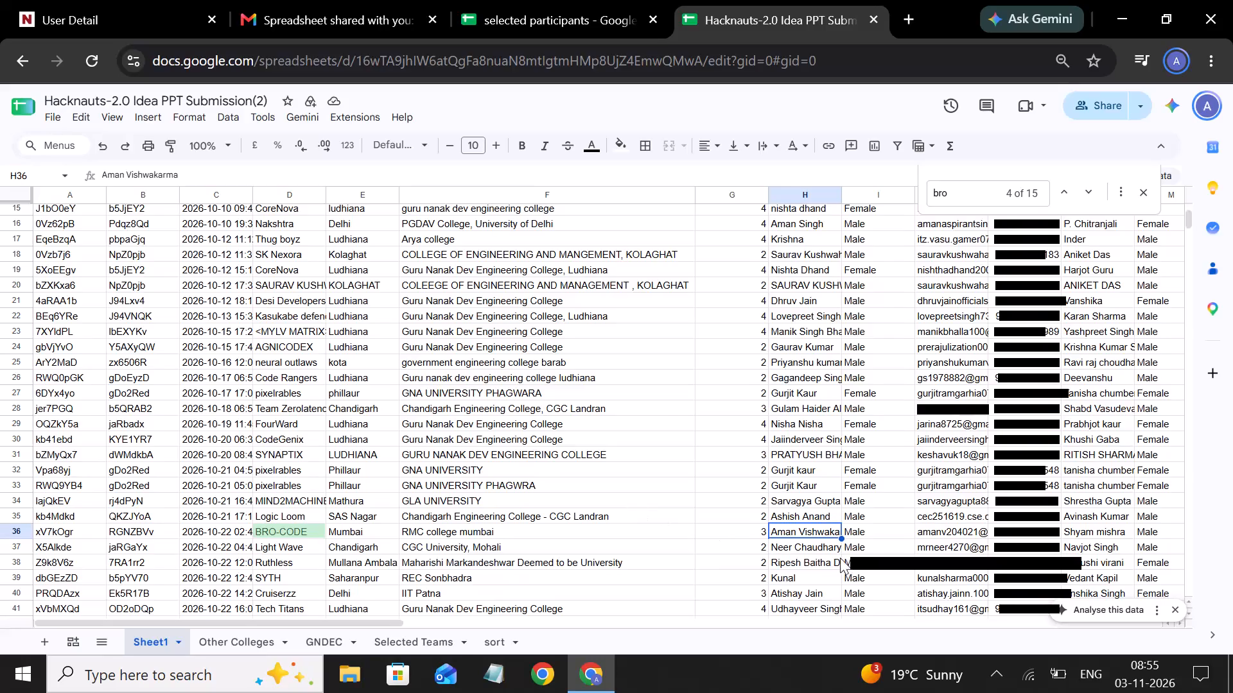
Check the contact number columns for the leader and members in the BRO-CODE team's row.
scroll(783, 559, "left", 6)
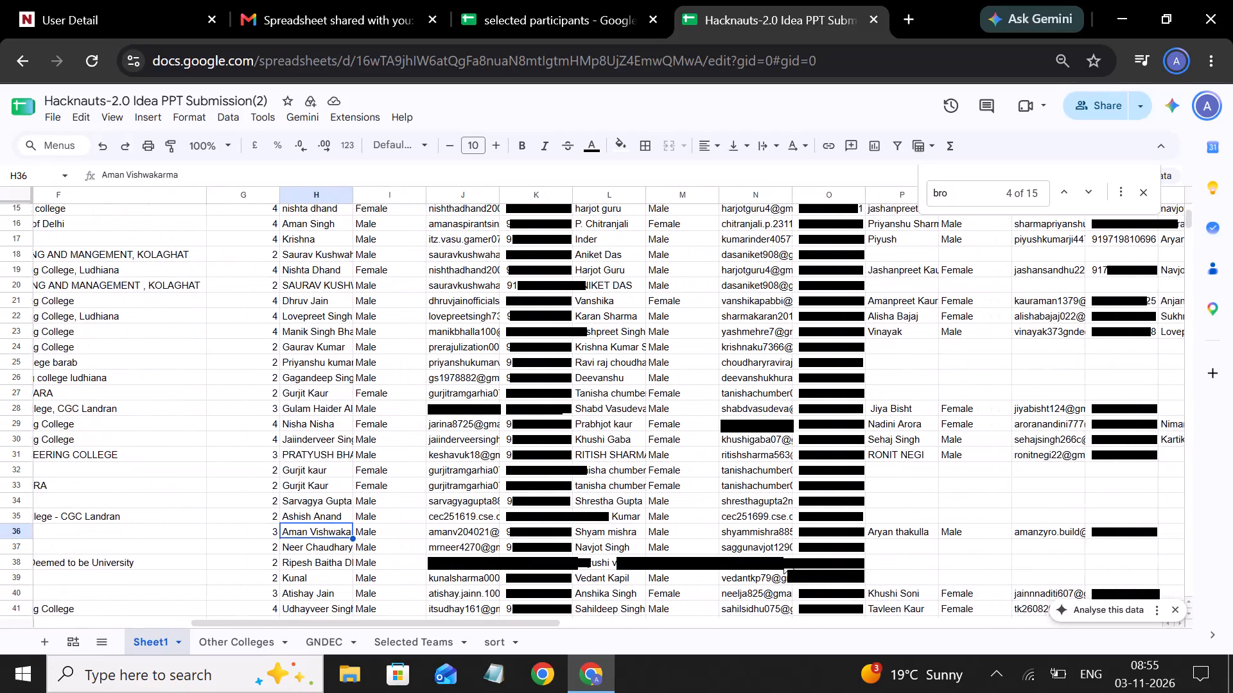
scroll(783, 559, "left", 1)
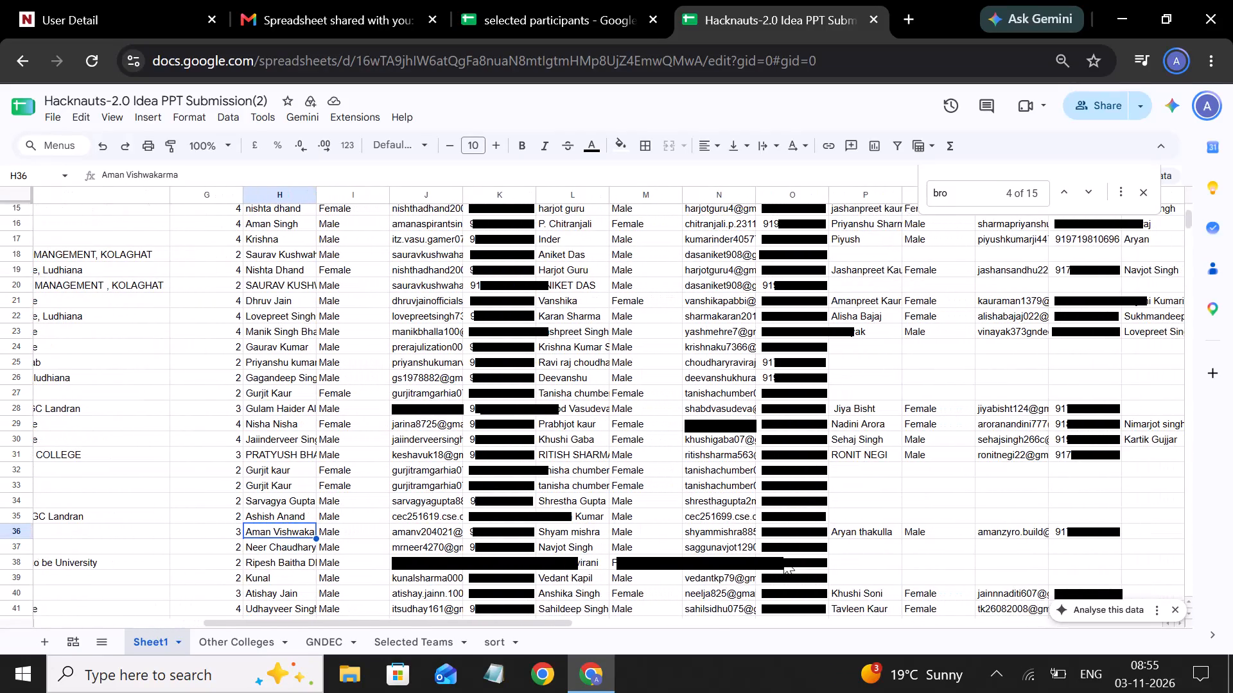
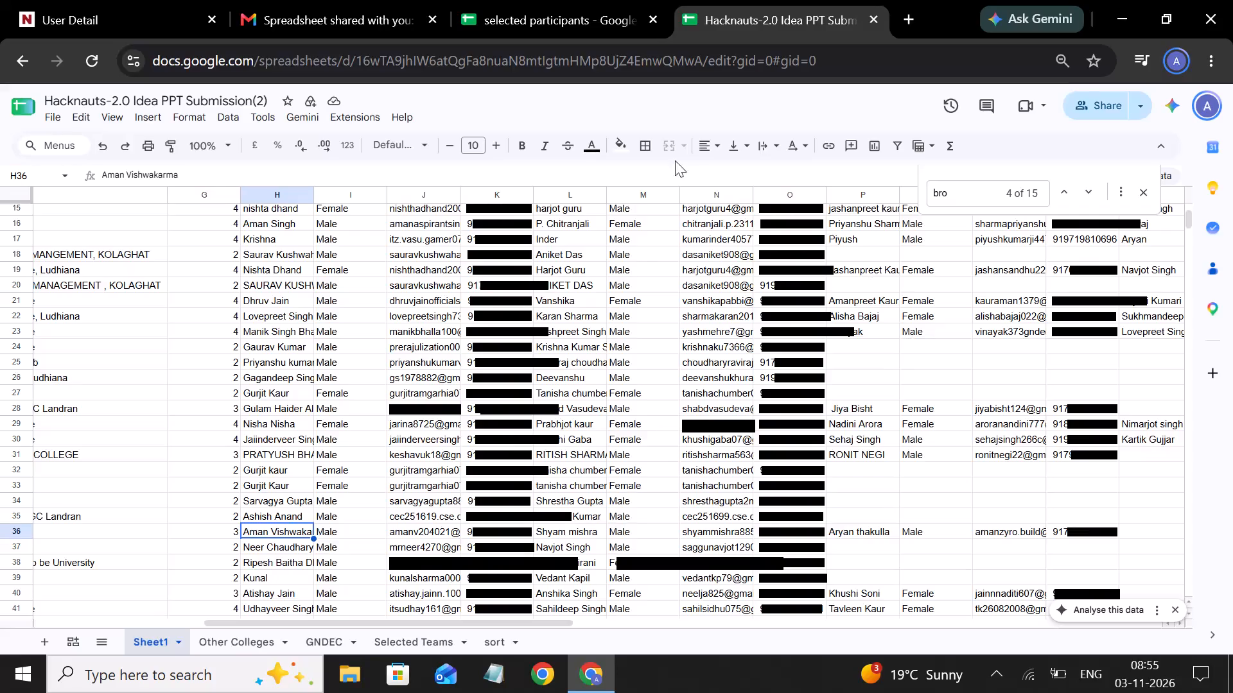
In the selected participants spreadsheet, enter a team size of 2 for the neural outlaw team.
left_click(573, 6)
scroll(851, 351, "left", 3)
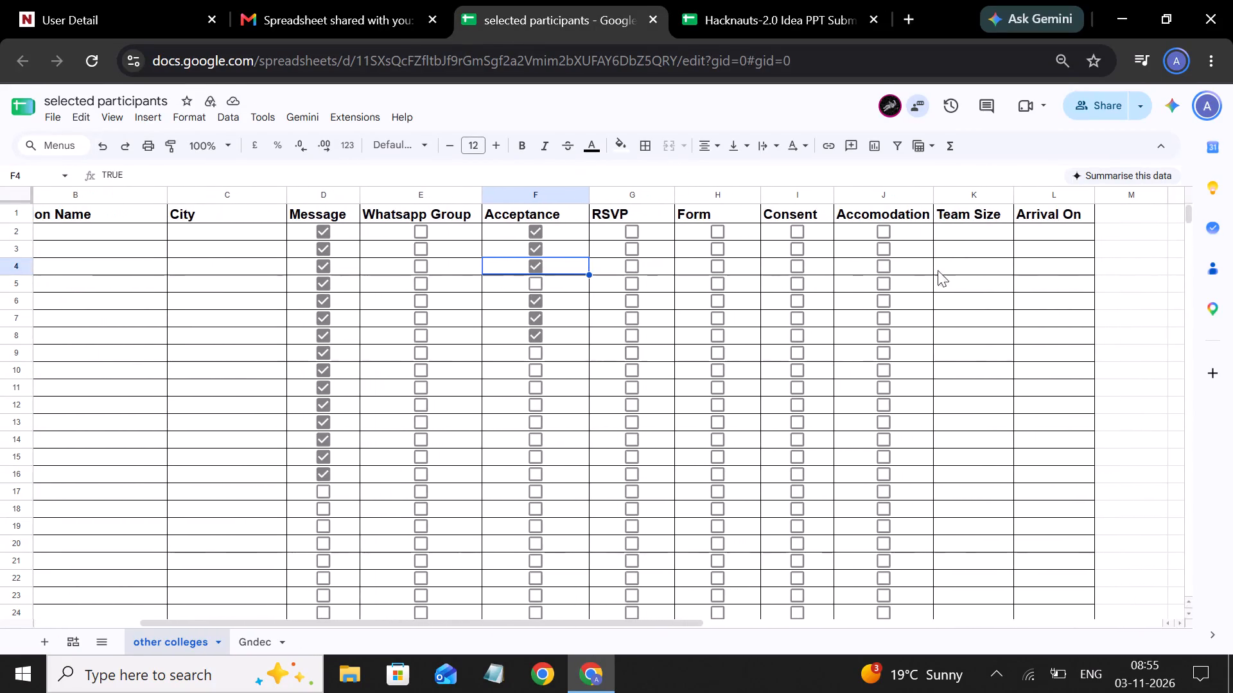
left_click(972, 228)
scroll(473, 259, "right", 3)
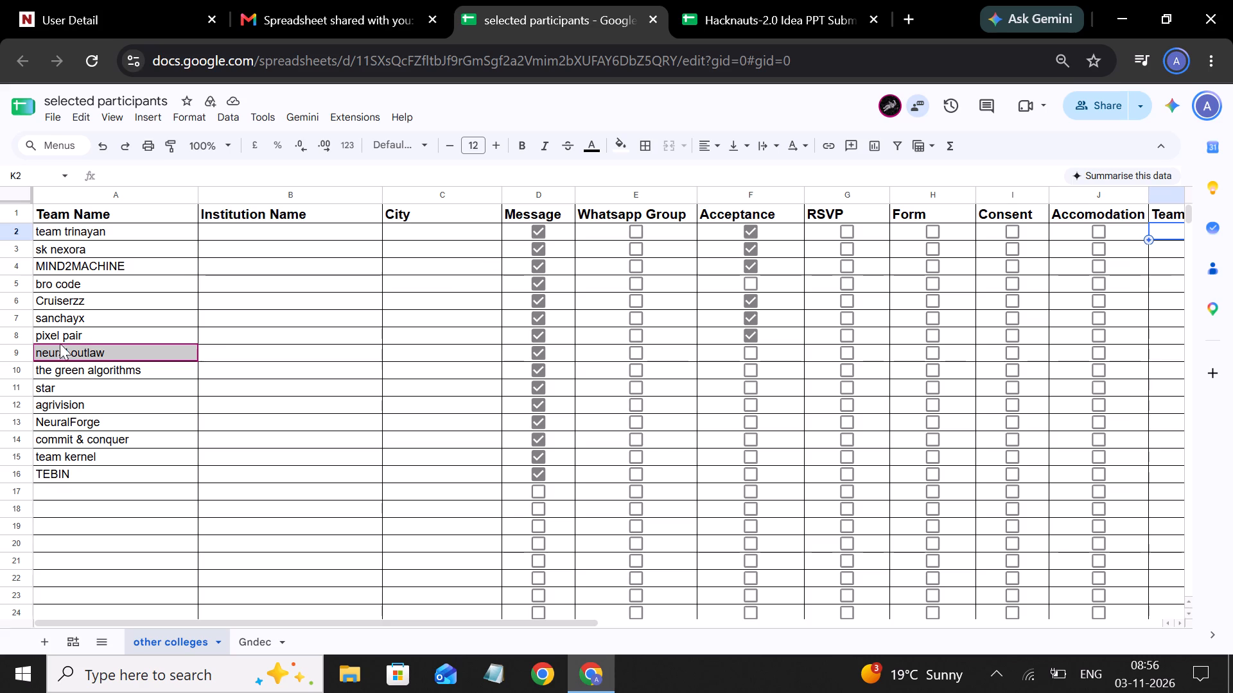
left_click(10, 352)
scroll(1114, 368, "left", 3)
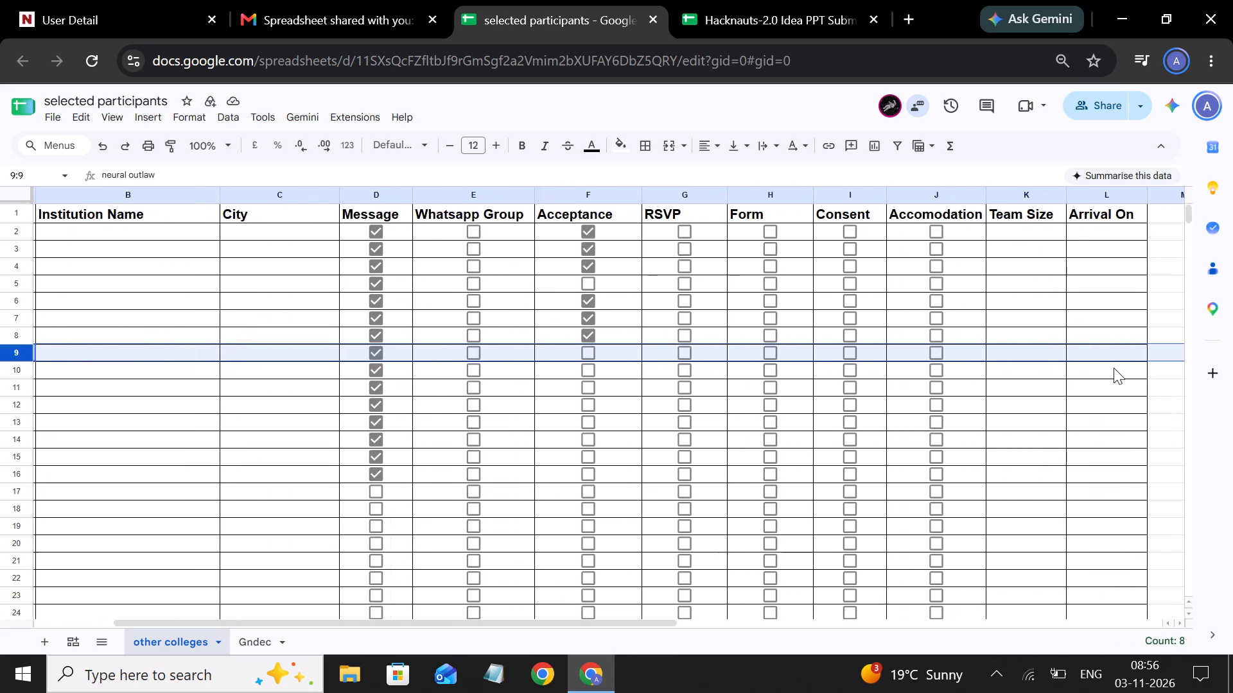
double_click(1043, 355)
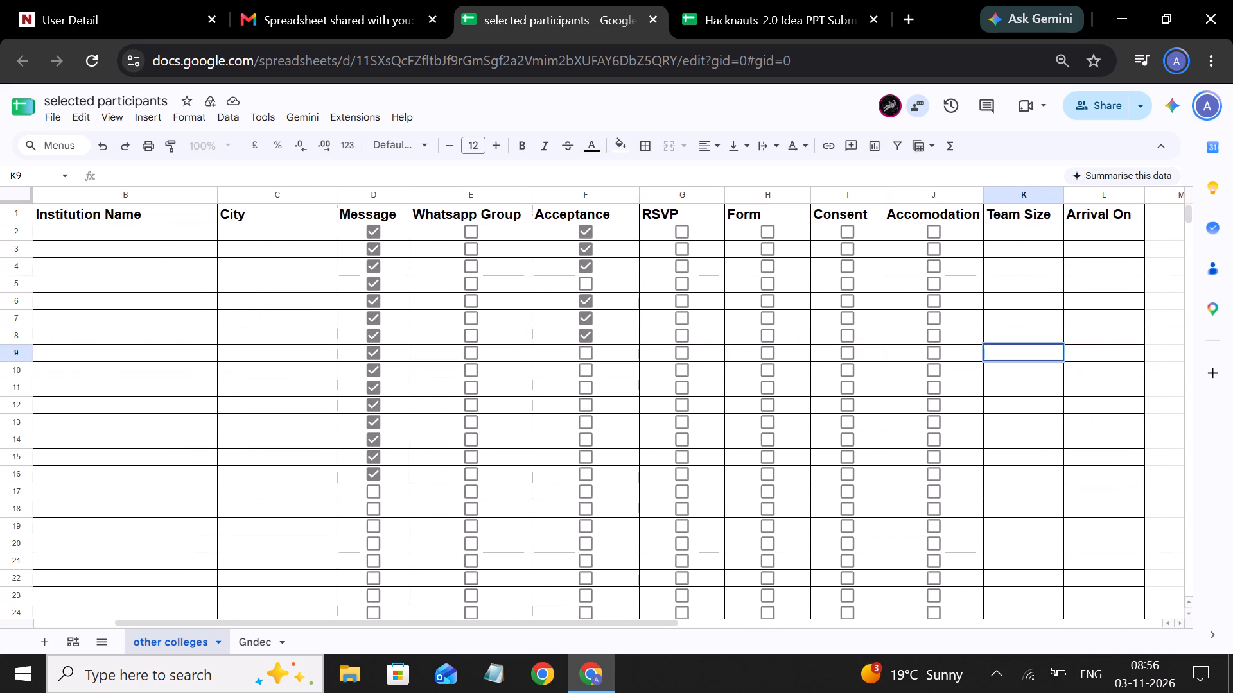
key("2")
scroll(475, 369, "right", 3)
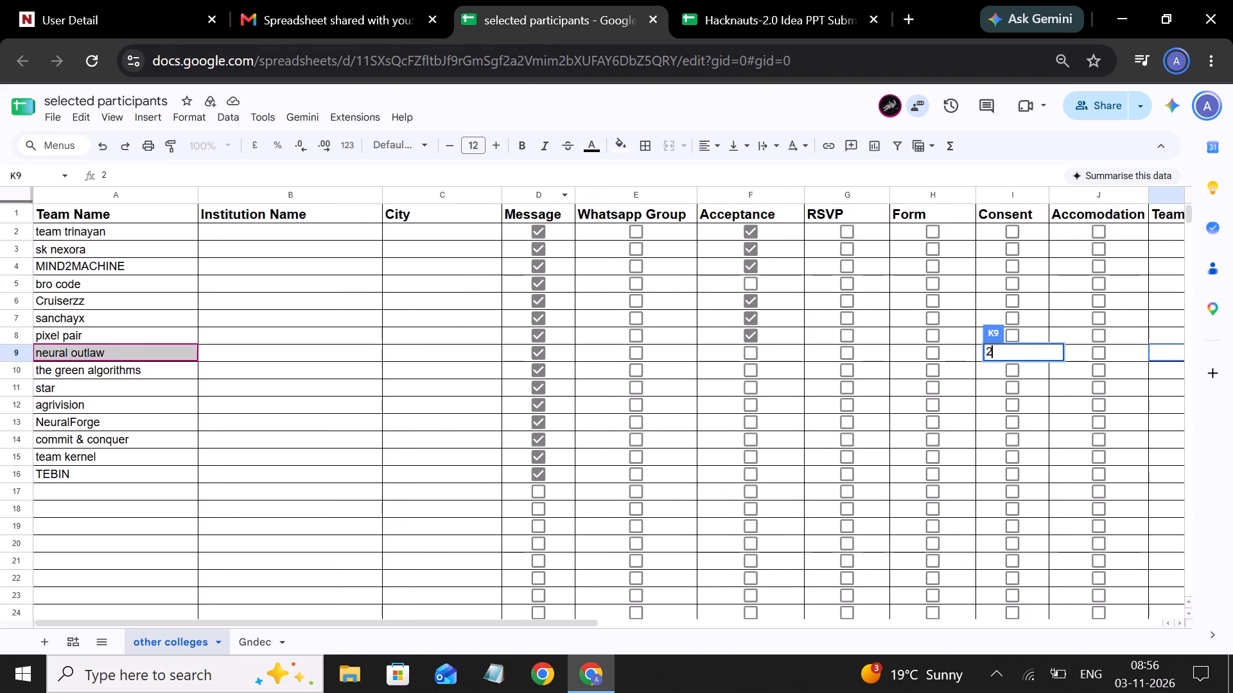
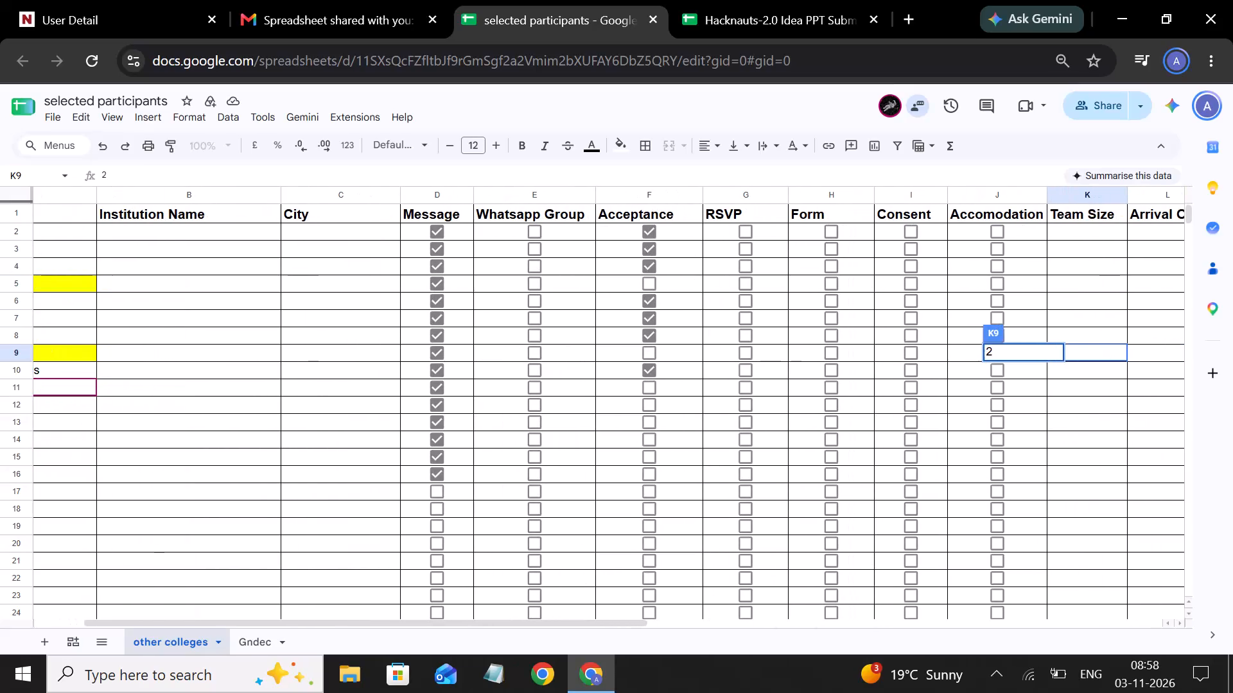
Enter a team size of 2 for the green algorithms team and check the value against its row.
left_click(1096, 415)
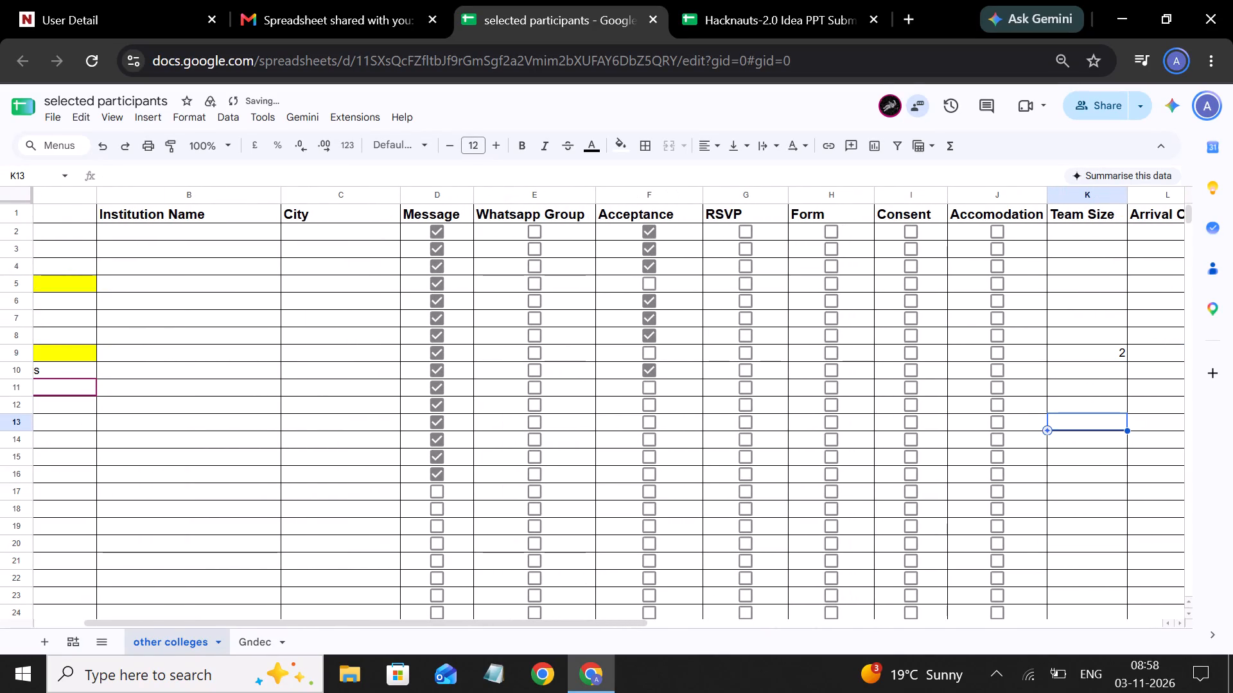
scroll(1137, 432, "right", 1)
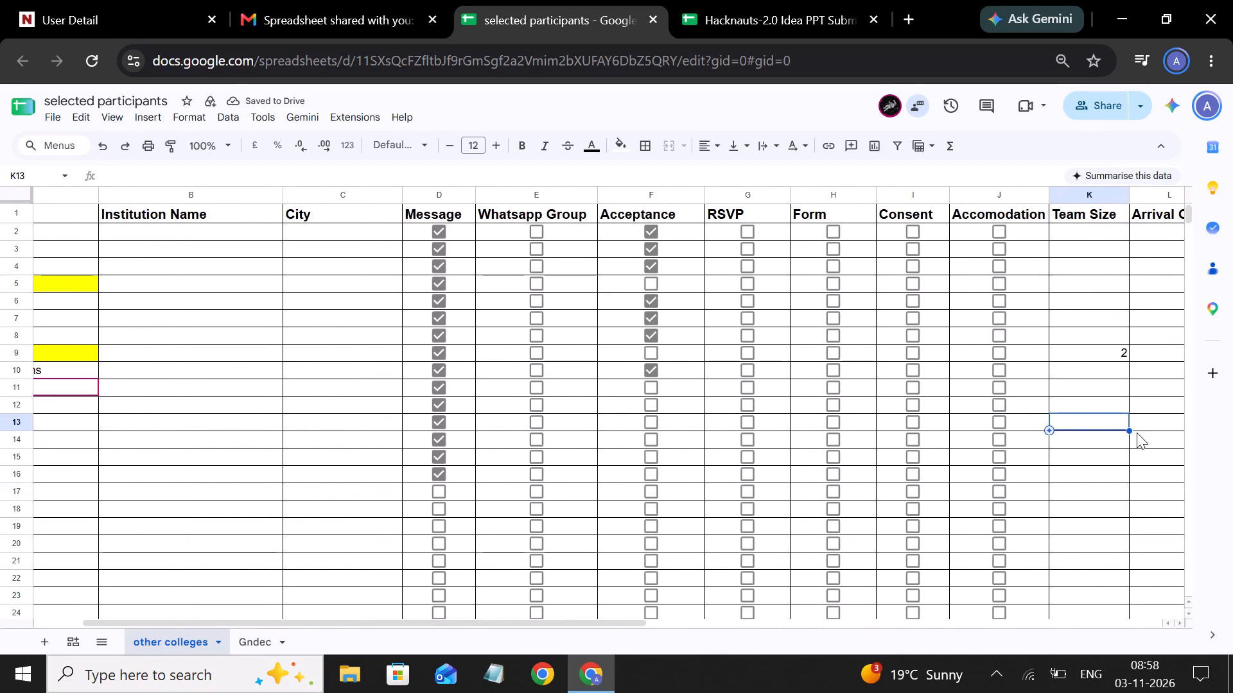
scroll(1137, 432, "right", 1)
scroll(1008, 400, "left", 2)
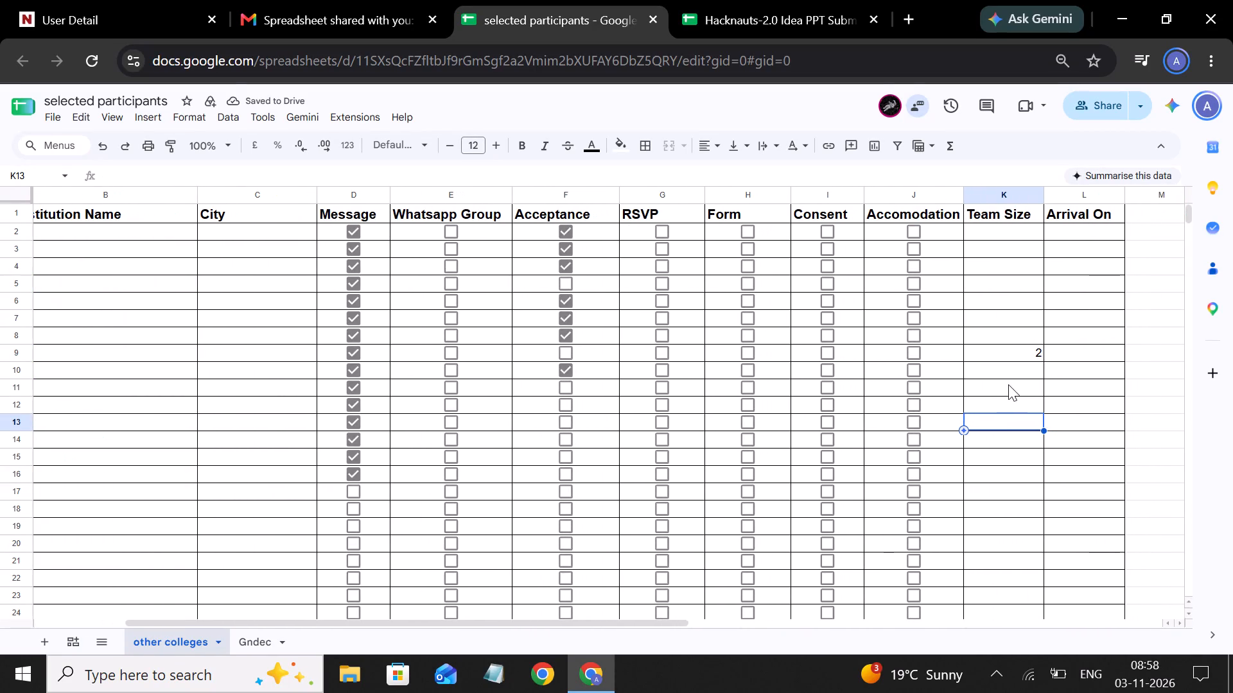
triple_click(1008, 376)
key("2")
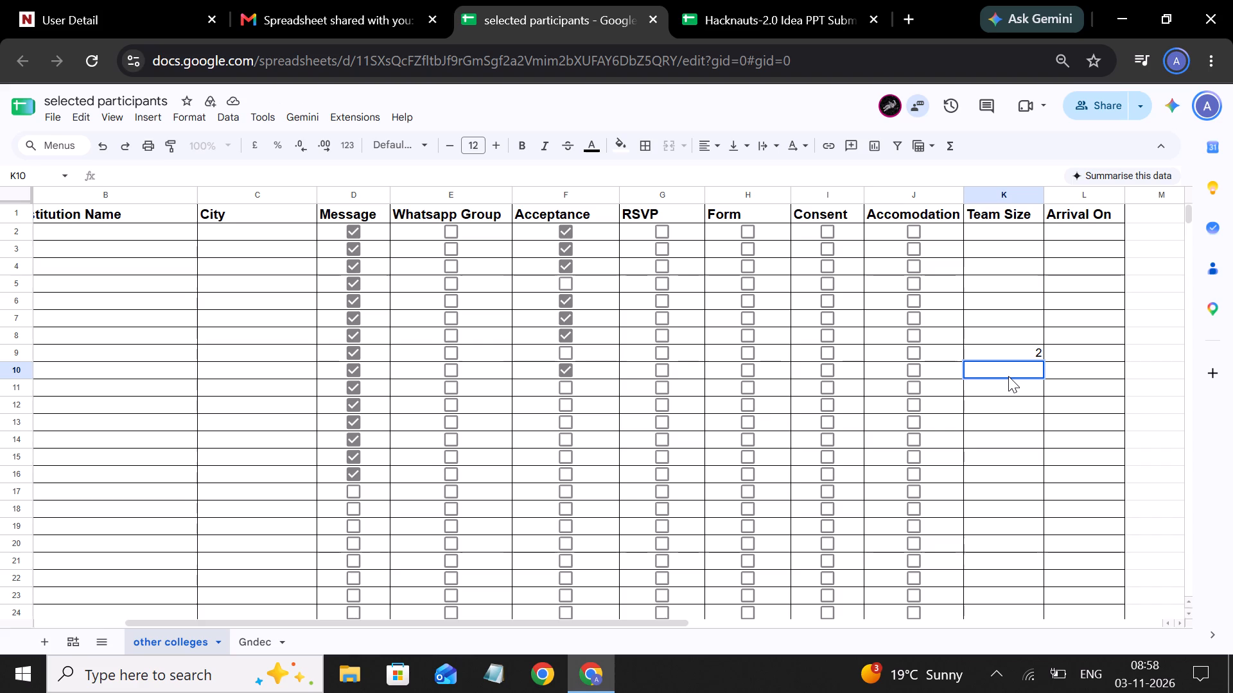
double_click(1011, 369)
key("2")
scroll(1011, 369, "right", 2)
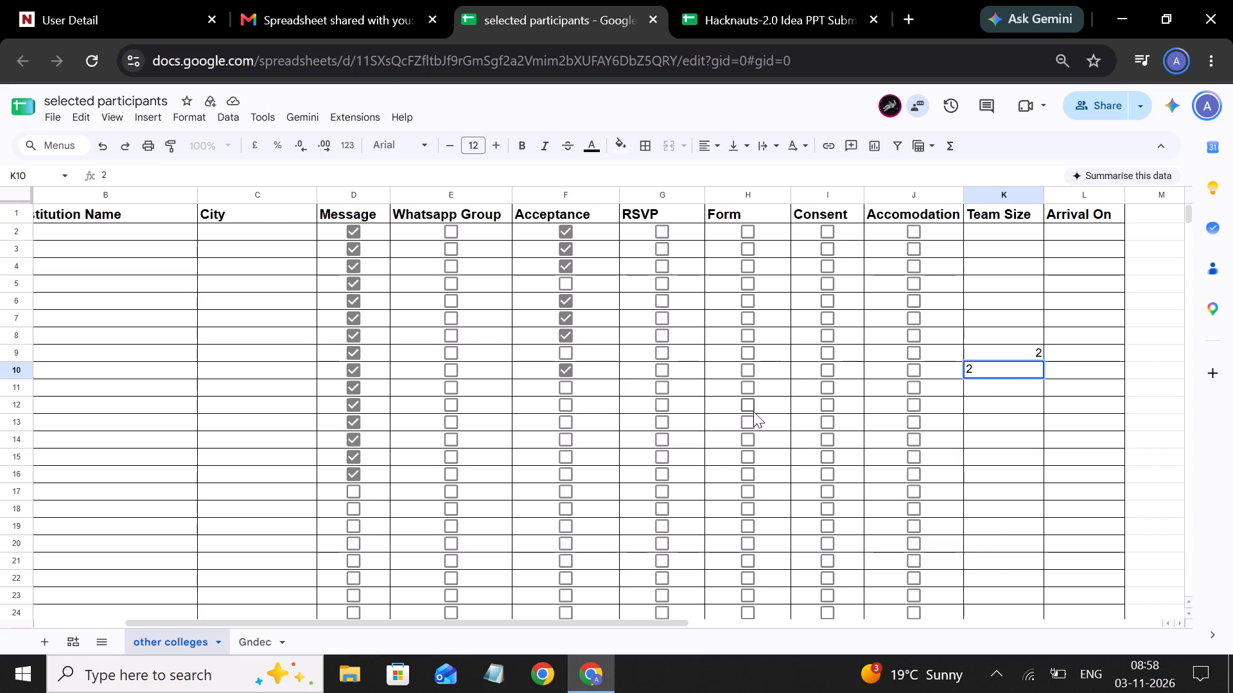
scroll(299, 413, "right", 1)
scroll(64, 389, "right", 2)
left_click(19, 373)
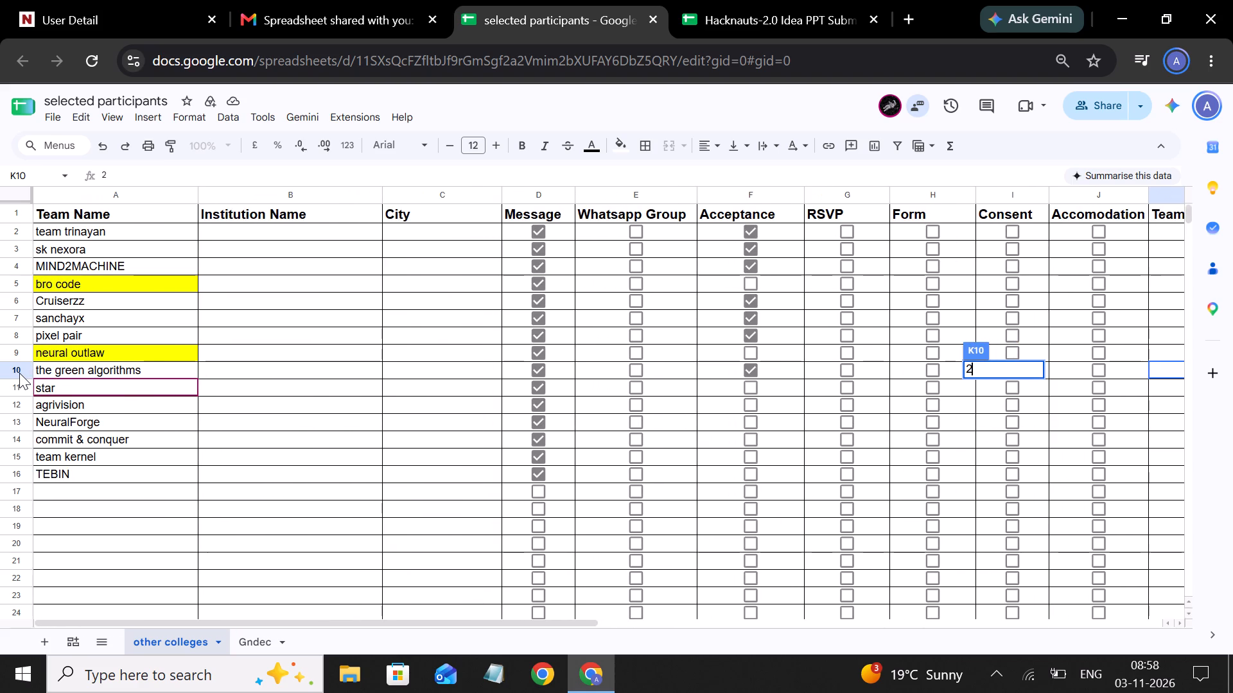
scroll(317, 458, "left", 3)
scroll(317, 458, "right", 3)
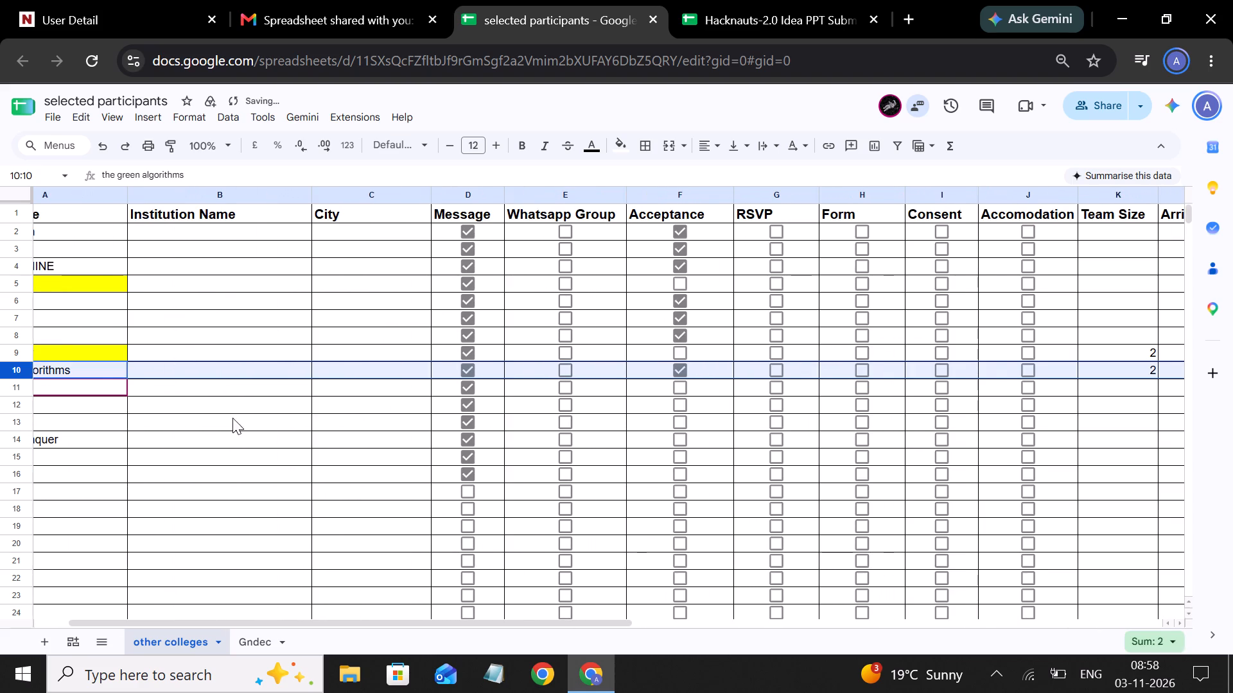
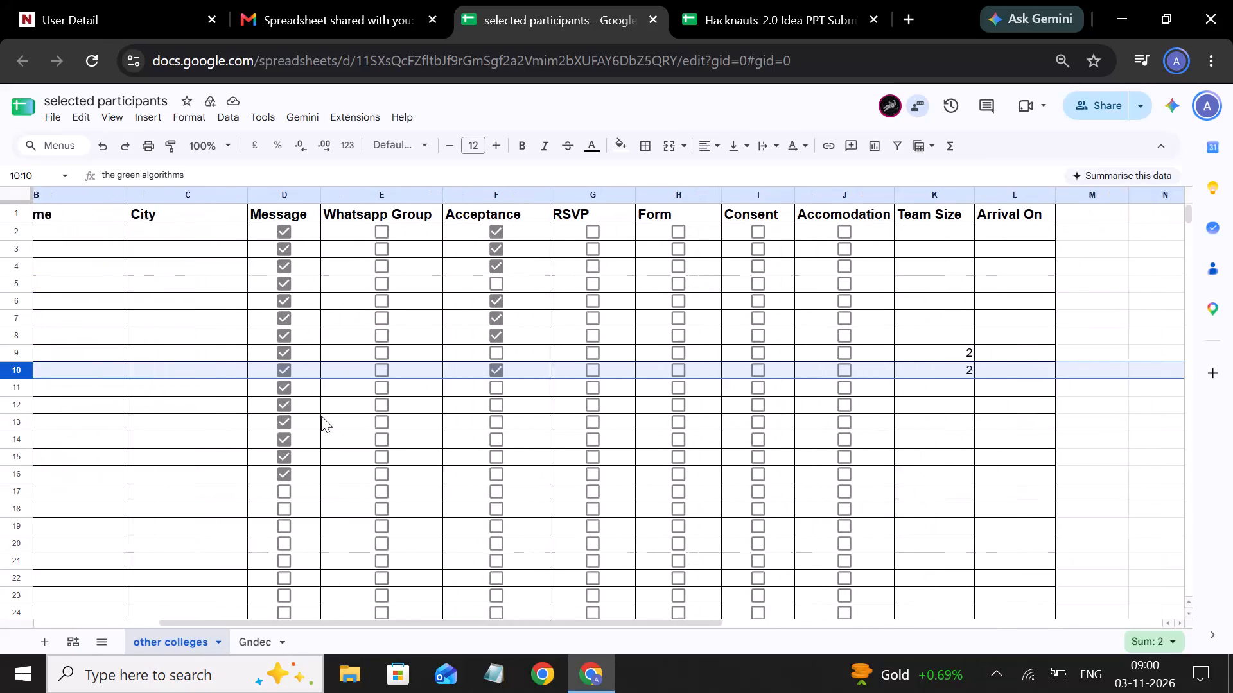
Enter a team size of 4 for the star team in row 11.
triple_click(925, 384)
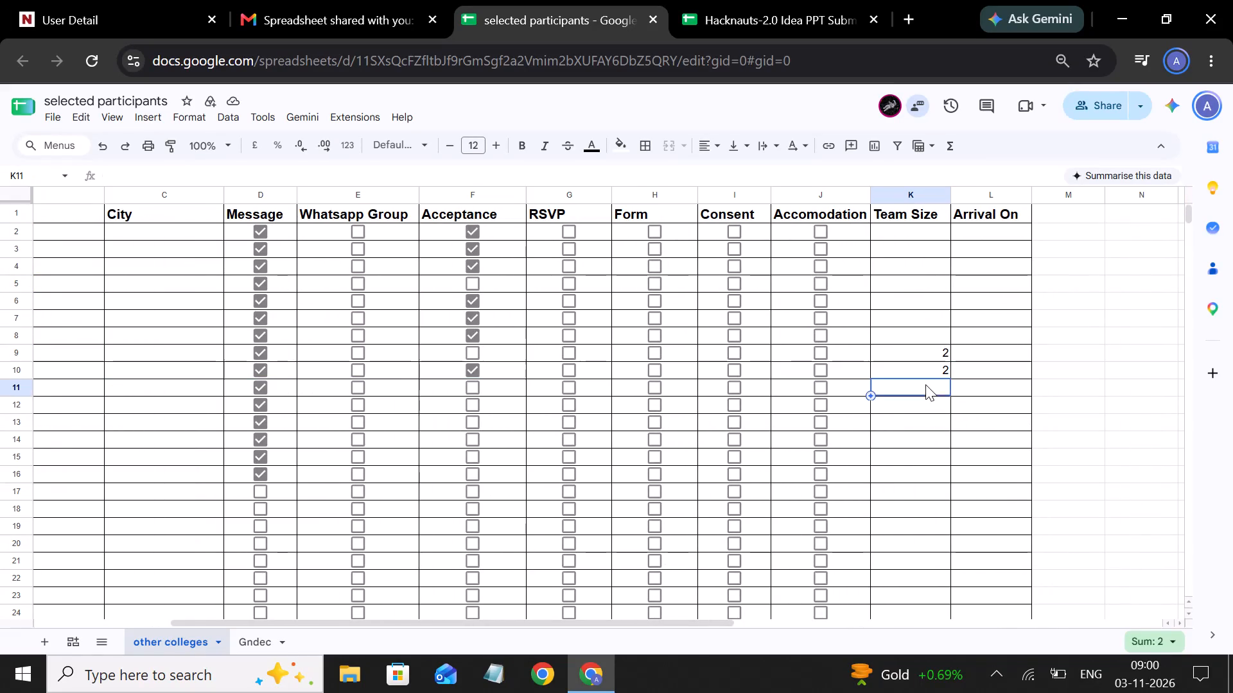
left_click(925, 384)
double_click(925, 384)
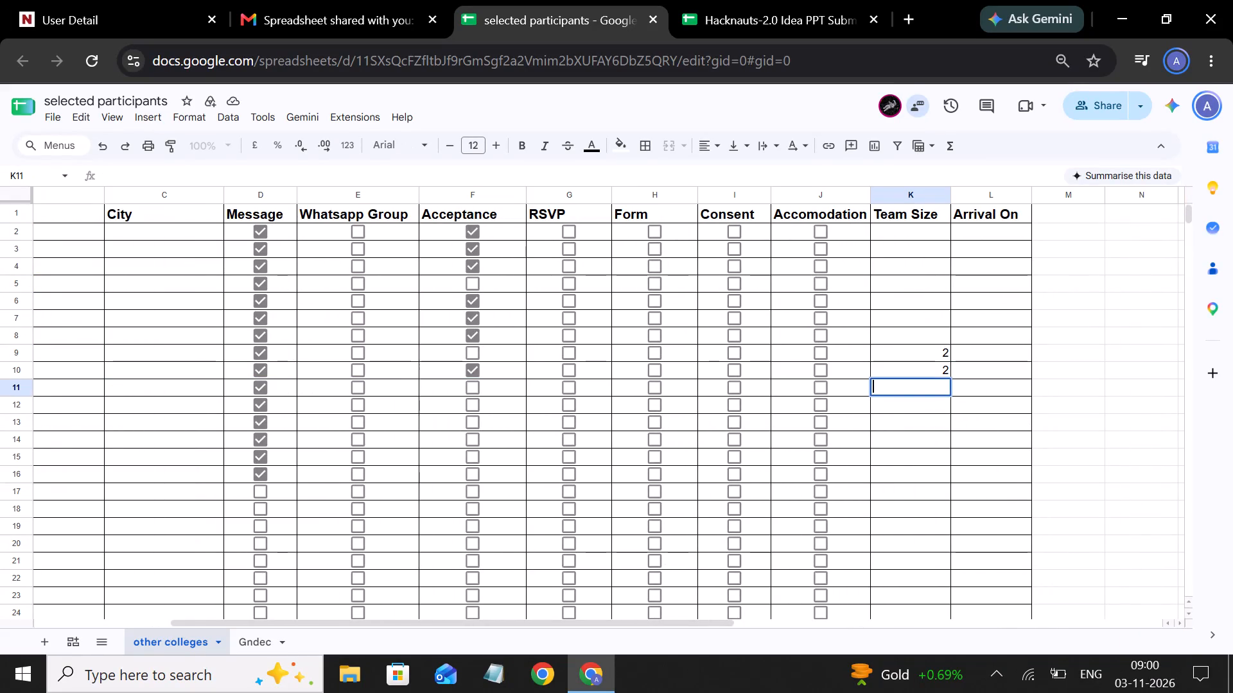
key("4")
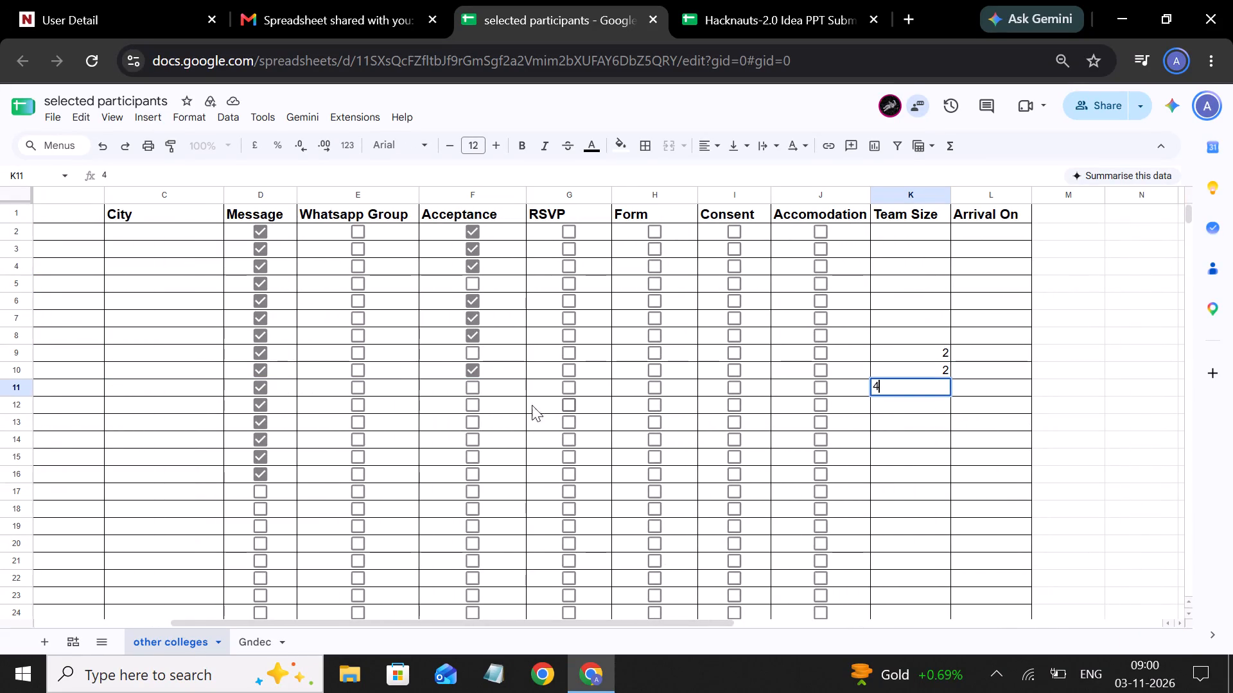
Tick Acceptance for the star team and check the entries along its row.
left_click(471, 391)
scroll(471, 391, "right", 5)
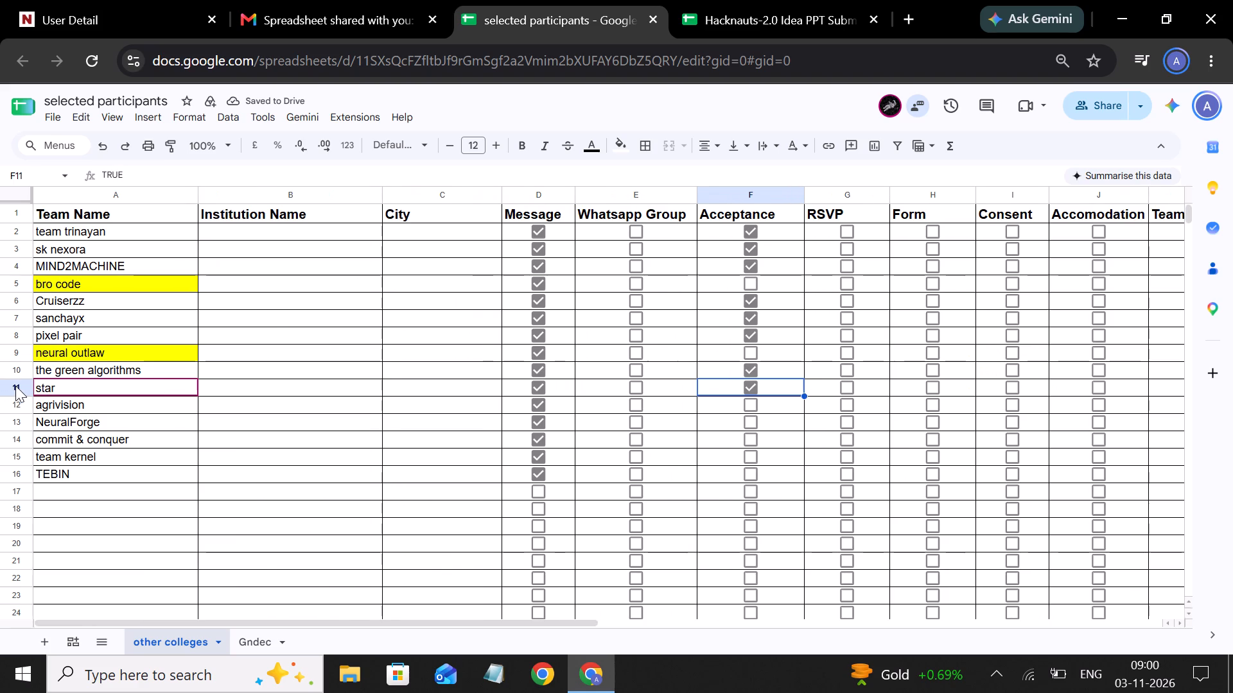
left_click(15, 386)
scroll(319, 454, "left", 3)
scroll(319, 454, "right", 3)
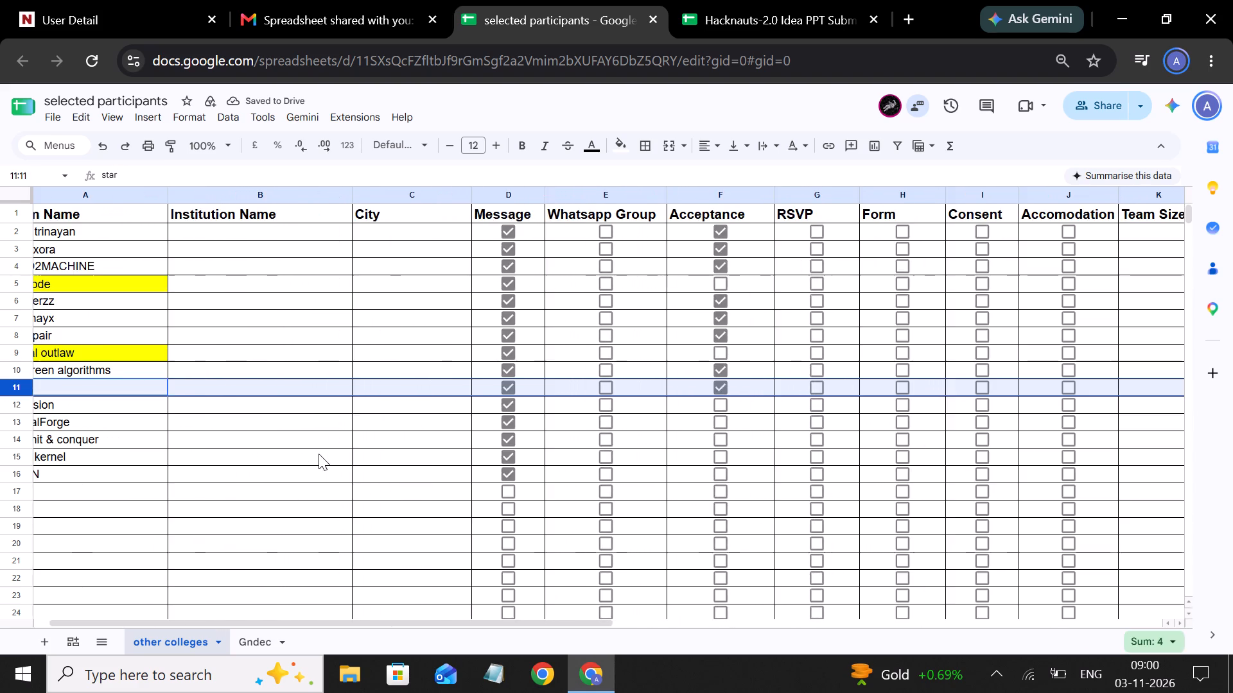
left_click(268, 438)
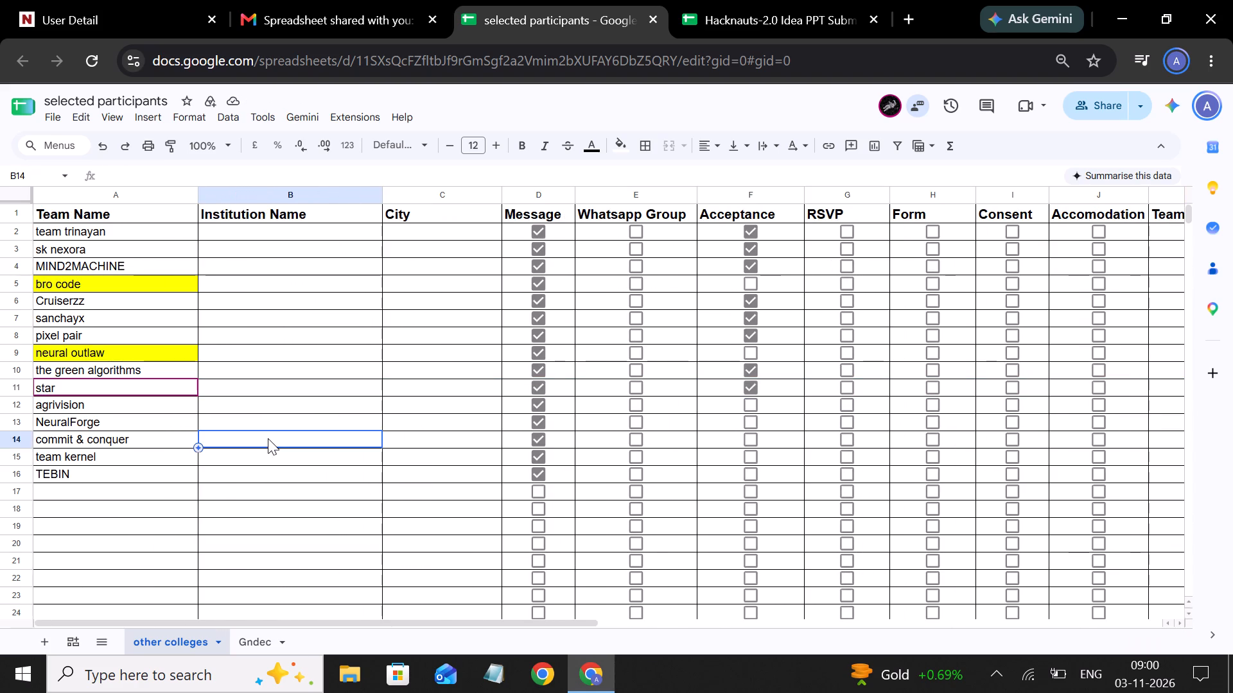
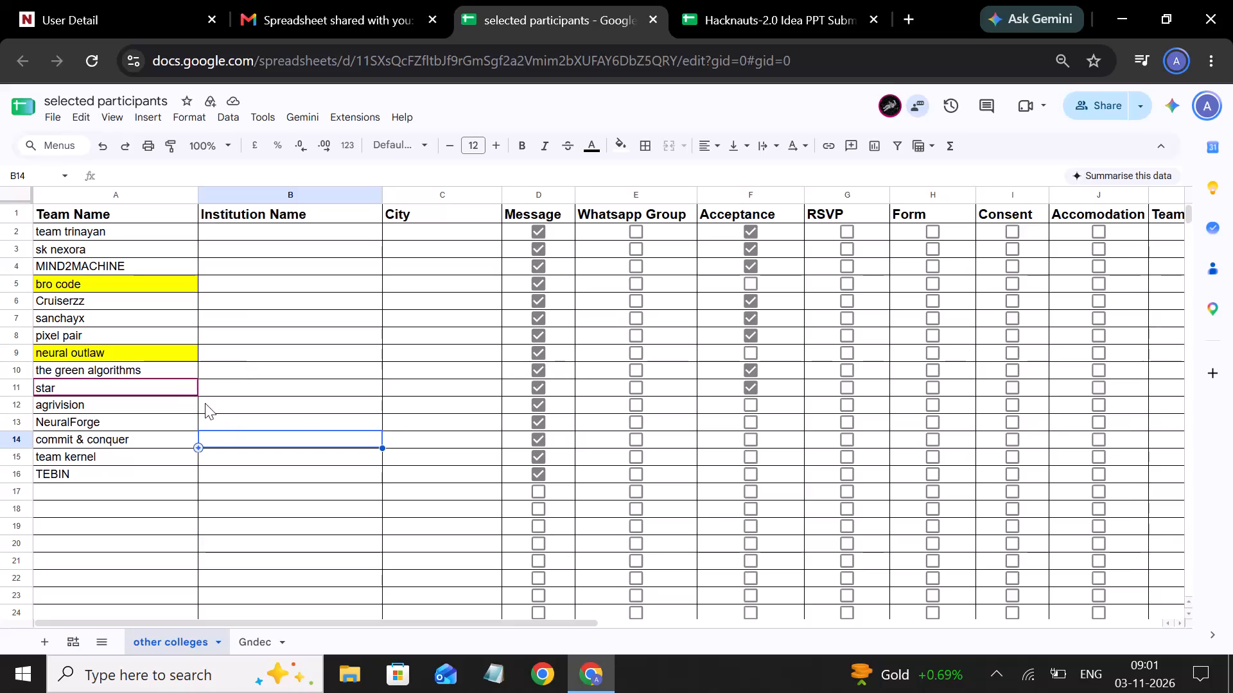
Tick Acceptance for the agrivision team and enter a team size of 2 in row 12.
left_click(753, 404)
scroll(805, 446, "left", 1)
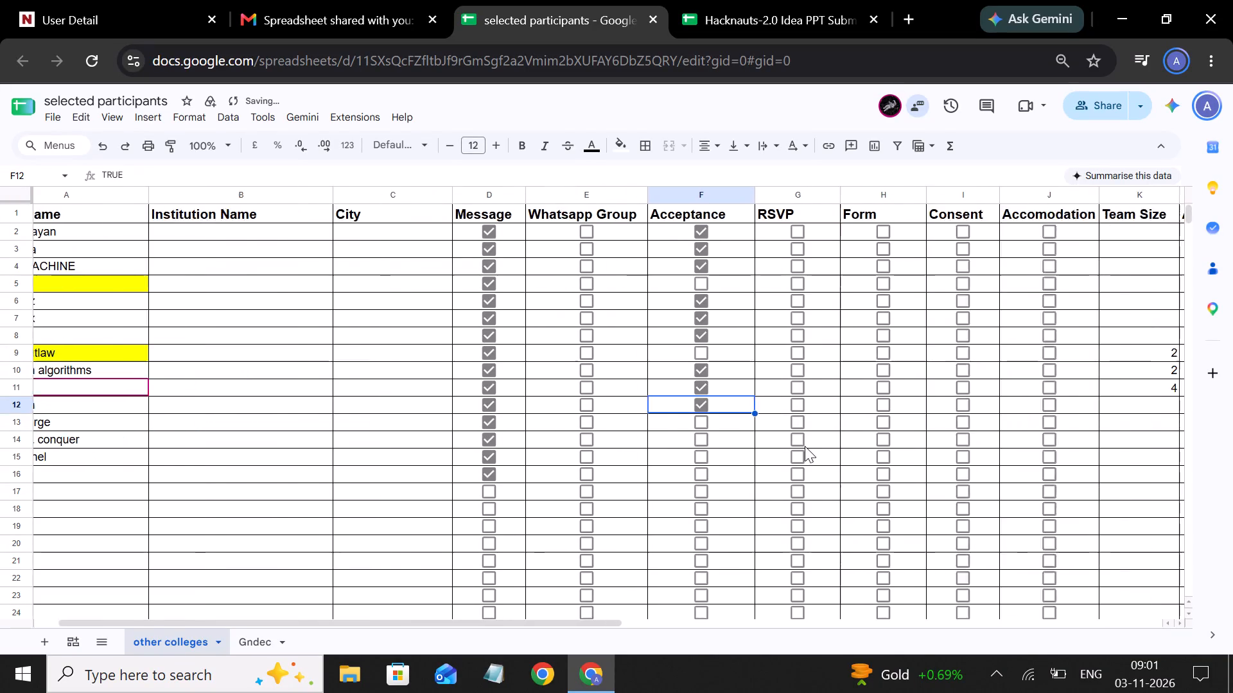
scroll(805, 446, "left", 3)
triple_click(886, 408)
left_click(886, 408)
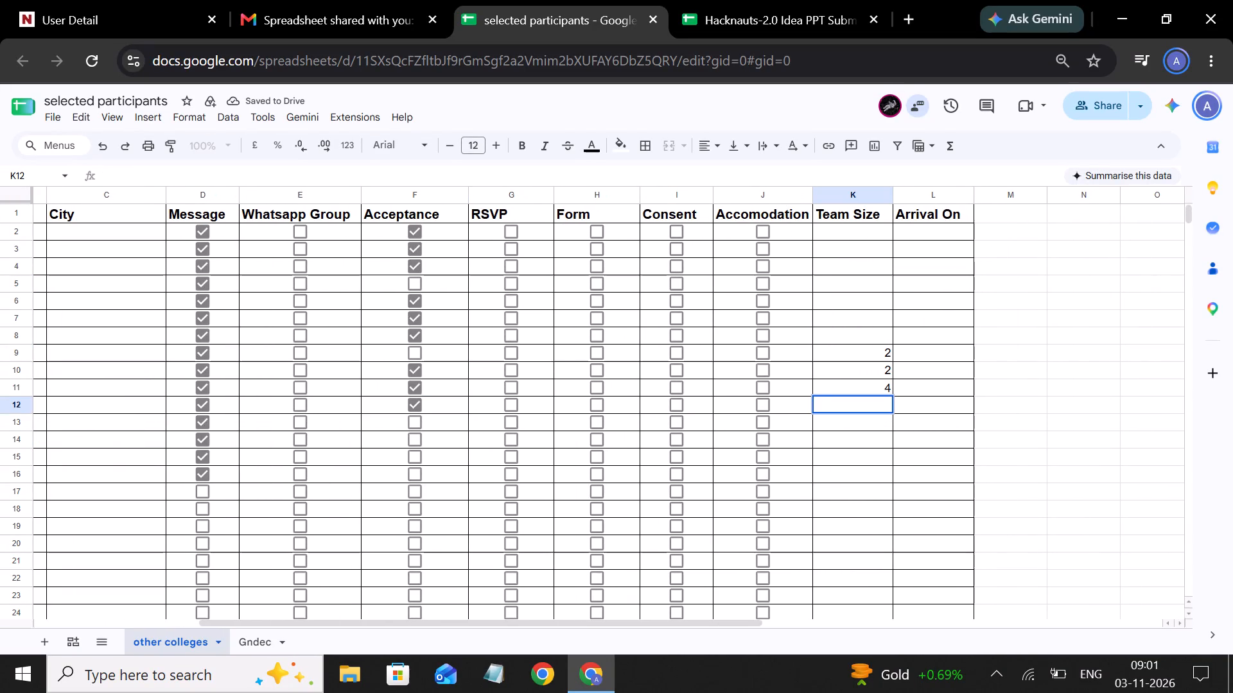
key("2")
left_click(842, 429)
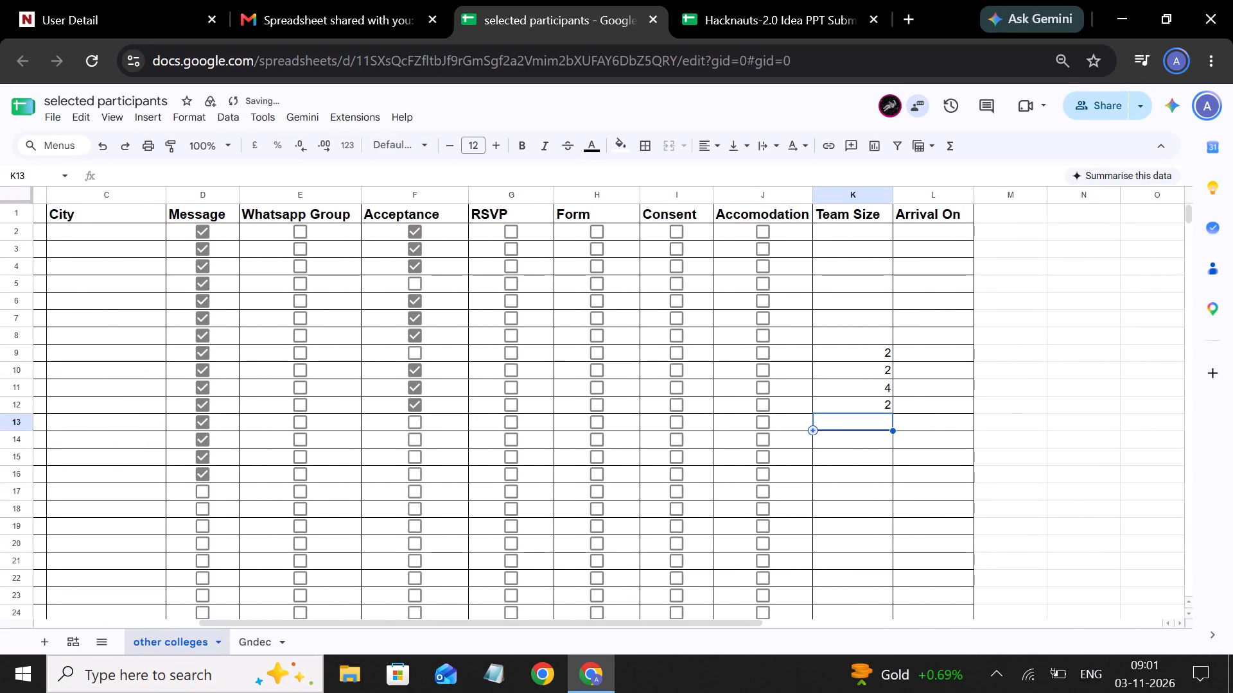
Enter a team size of 3 for the commit & conquer team in row 14.
scroll(603, 427, "right", 5)
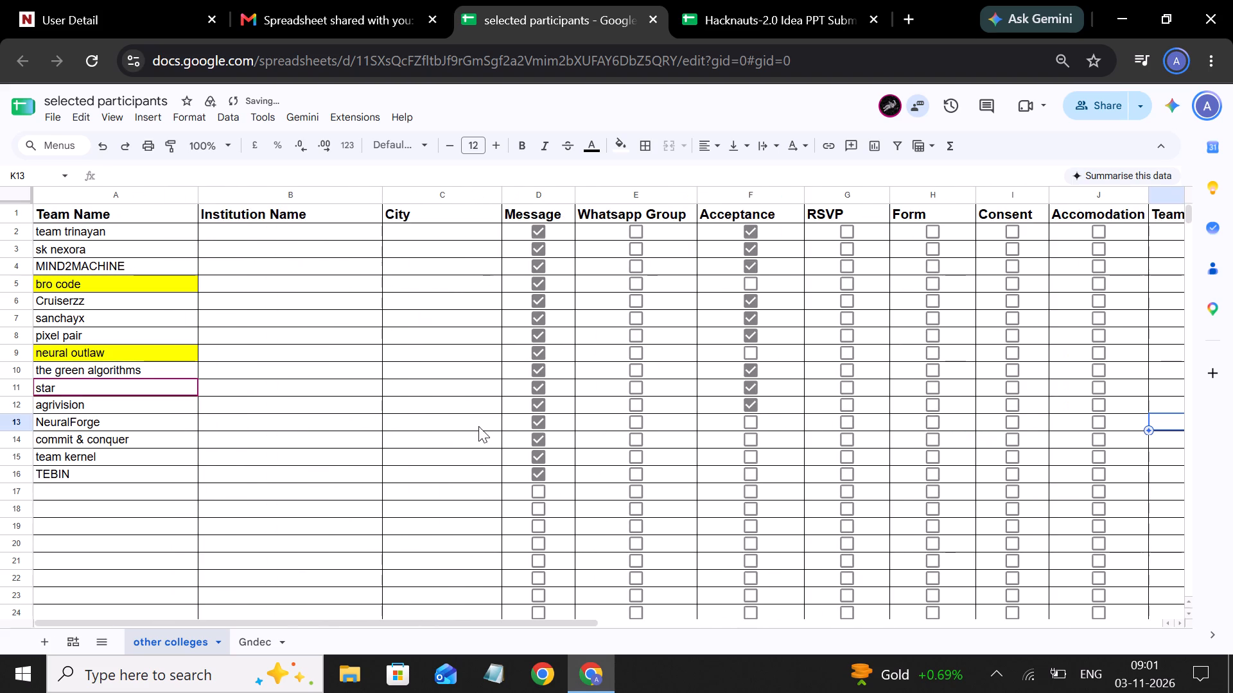
scroll(466, 427, "left", 4)
scroll(466, 427, "right", 2)
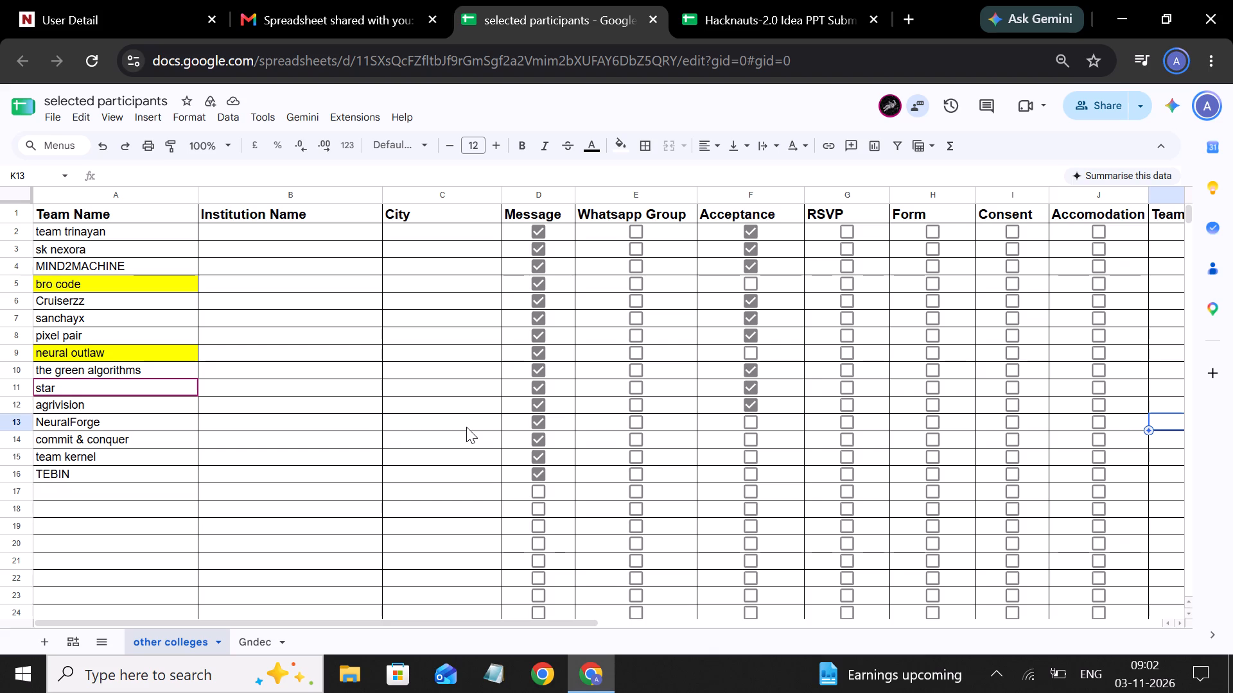
left_click(220, 441)
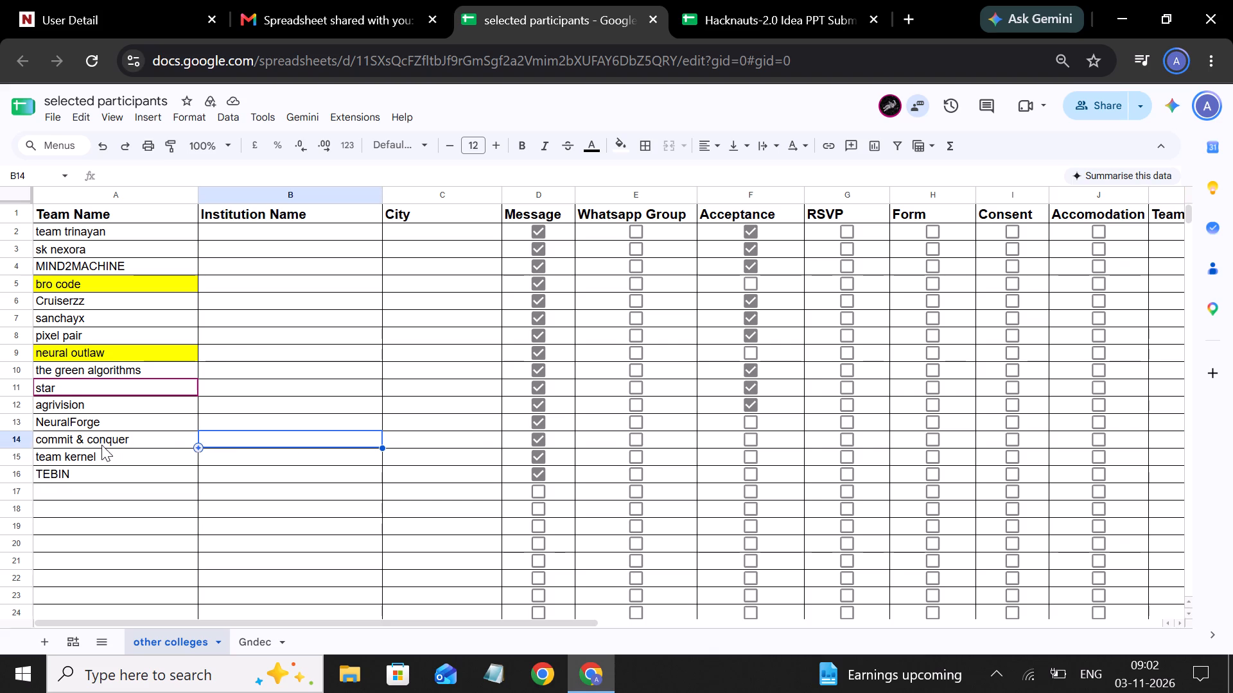
left_click(22, 439)
scroll(616, 465, "left", 4)
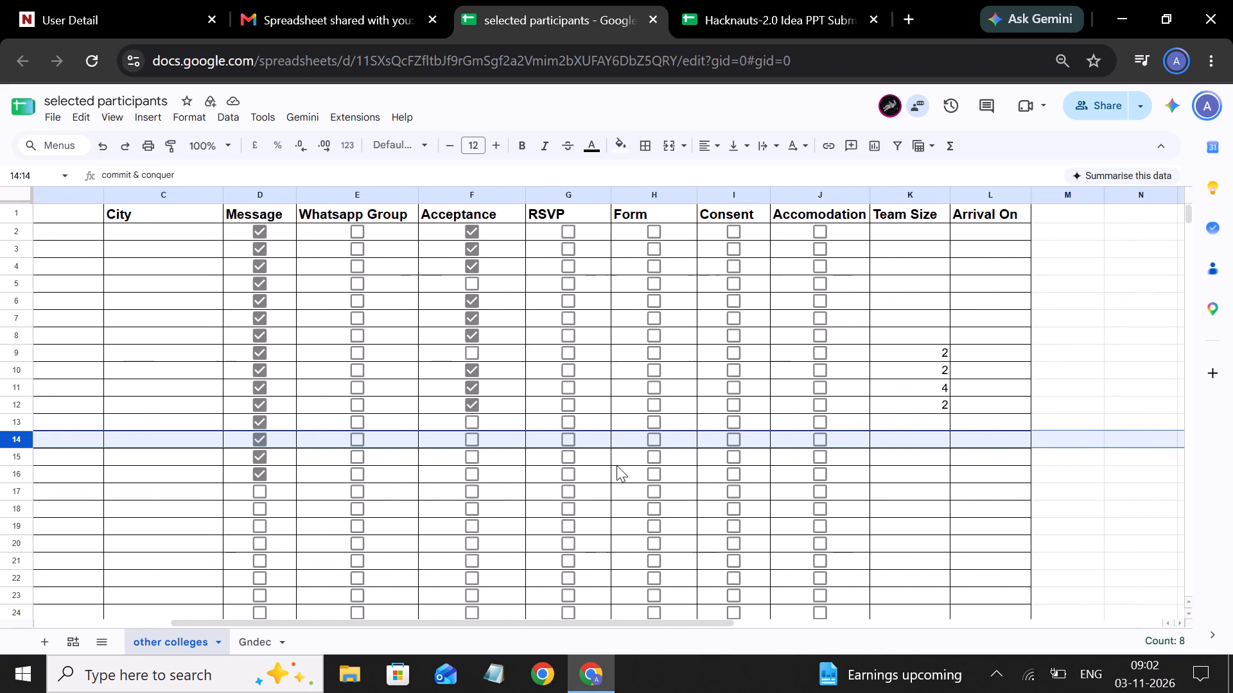
triple_click(925, 442)
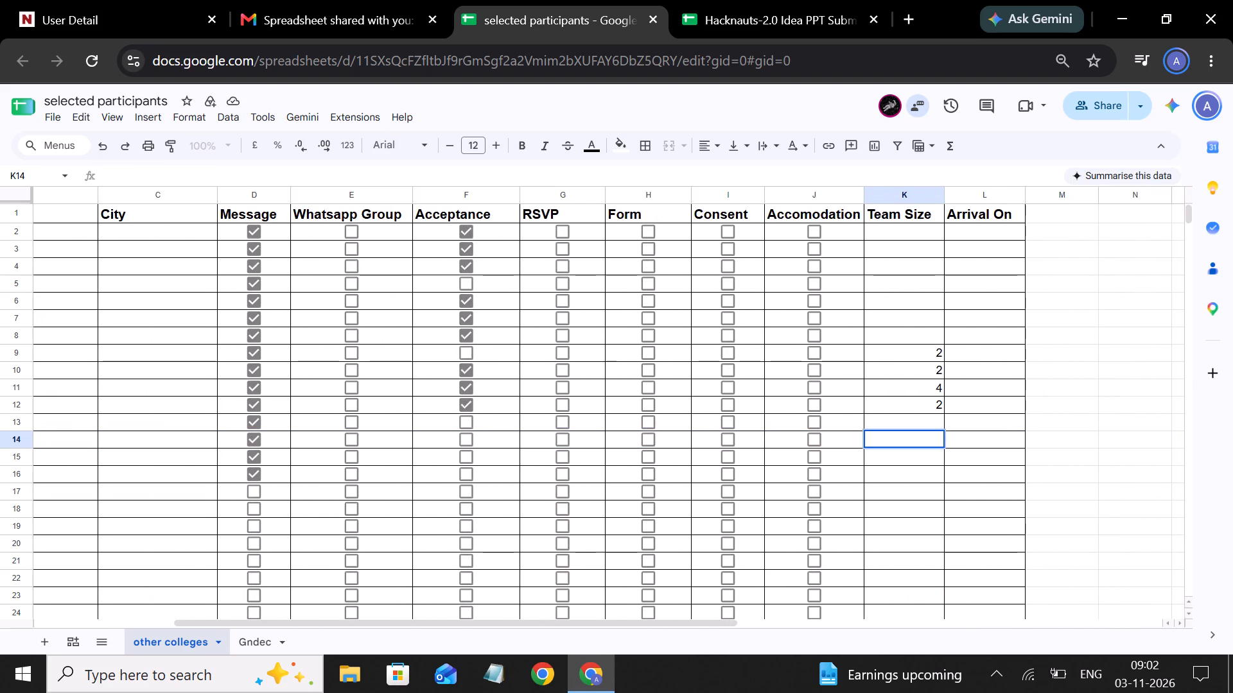
key("3")
scroll(925, 442, "right", 3)
scroll(691, 445, "right", 3)
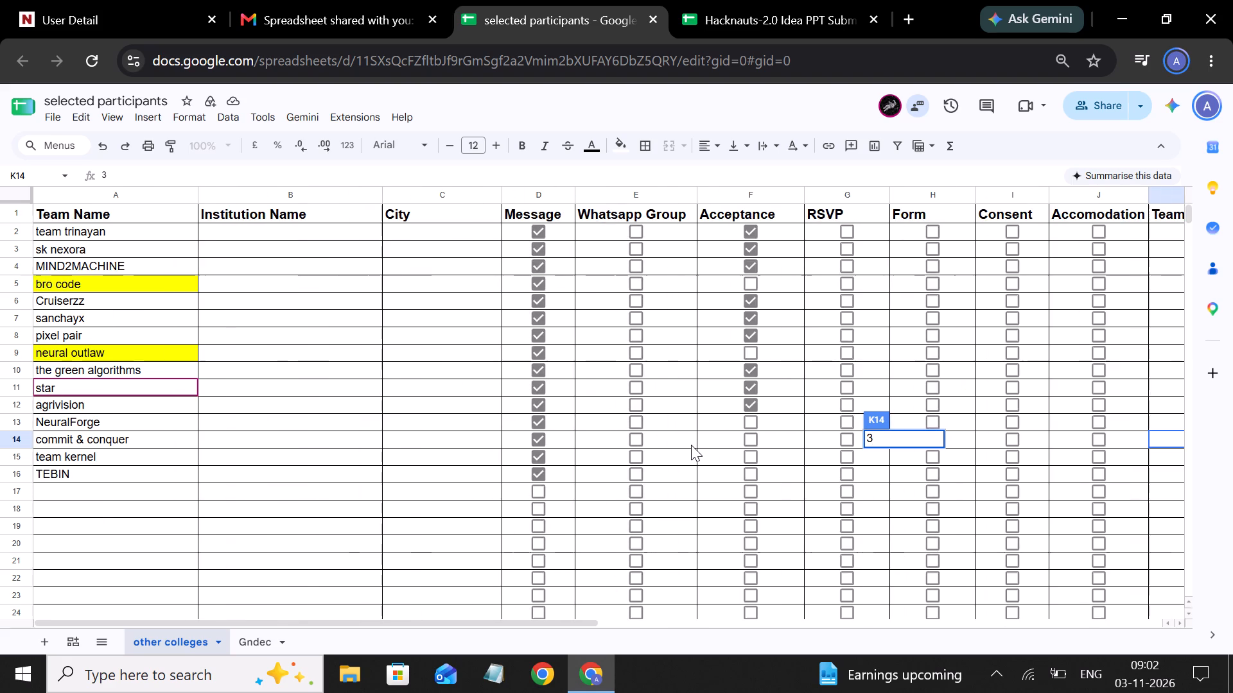
left_click(62, 404)
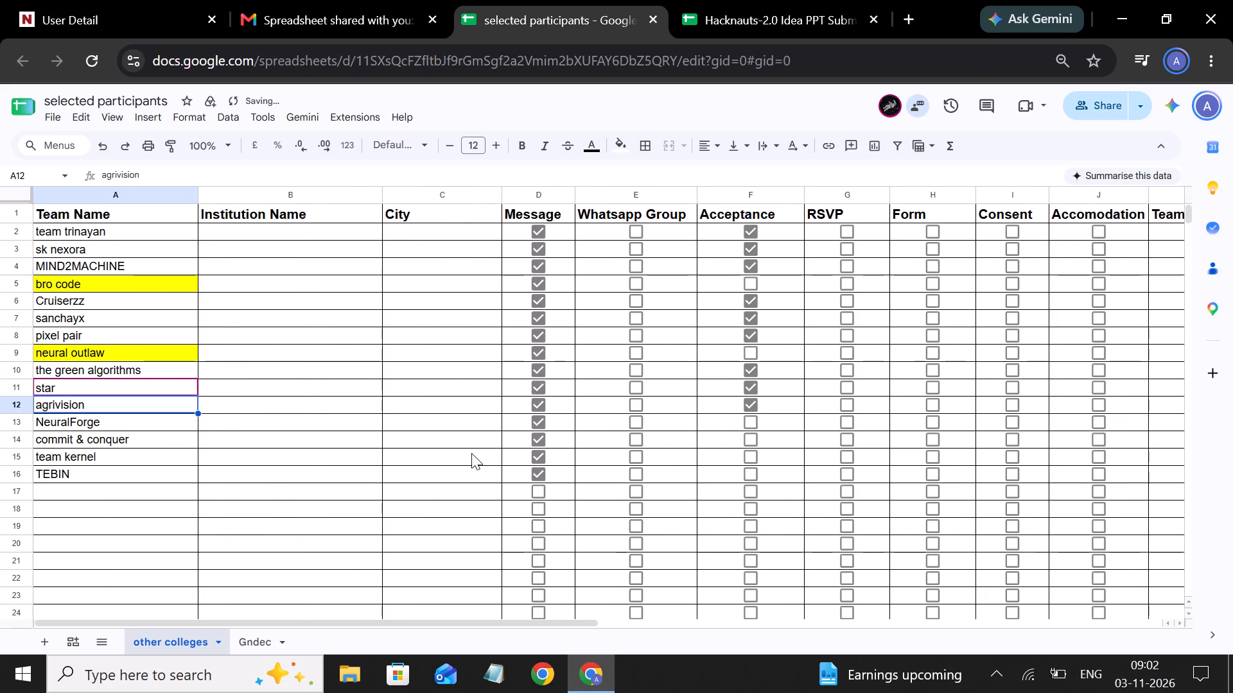
Enter a team size of 2 for the NeuralForge team in row 13.
scroll(553, 479, "left", 3)
scroll(453, 472, "right", 3)
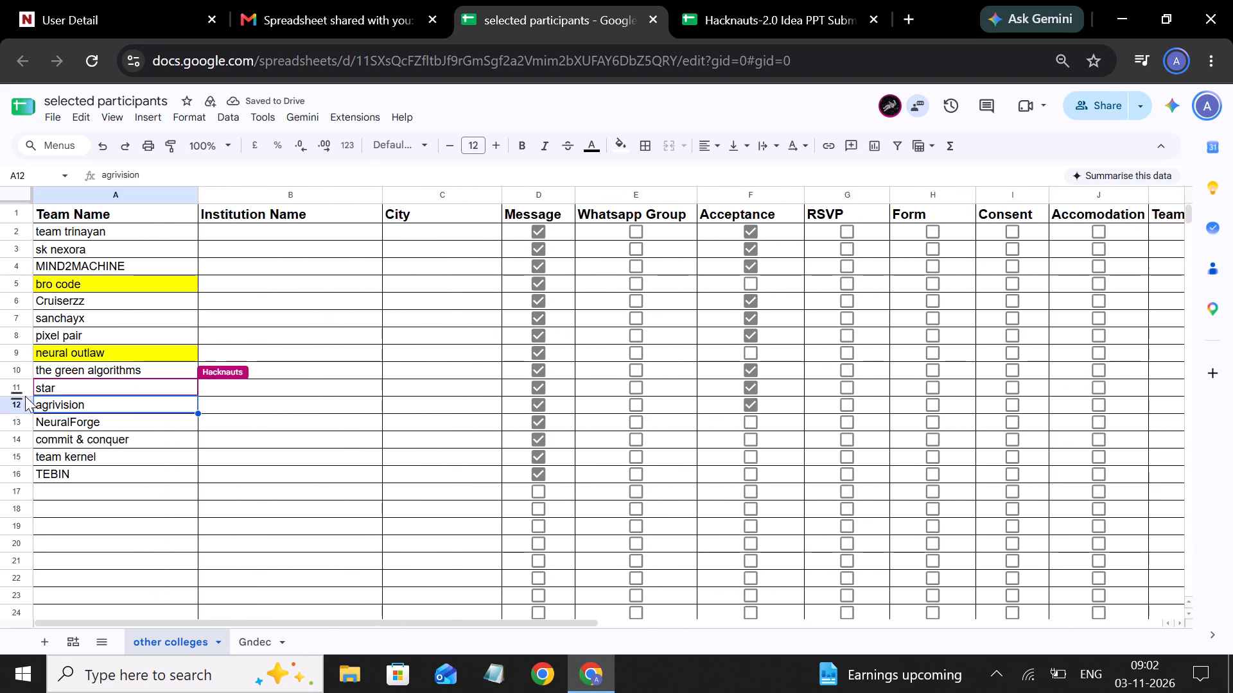
left_click(13, 411)
left_click(17, 423)
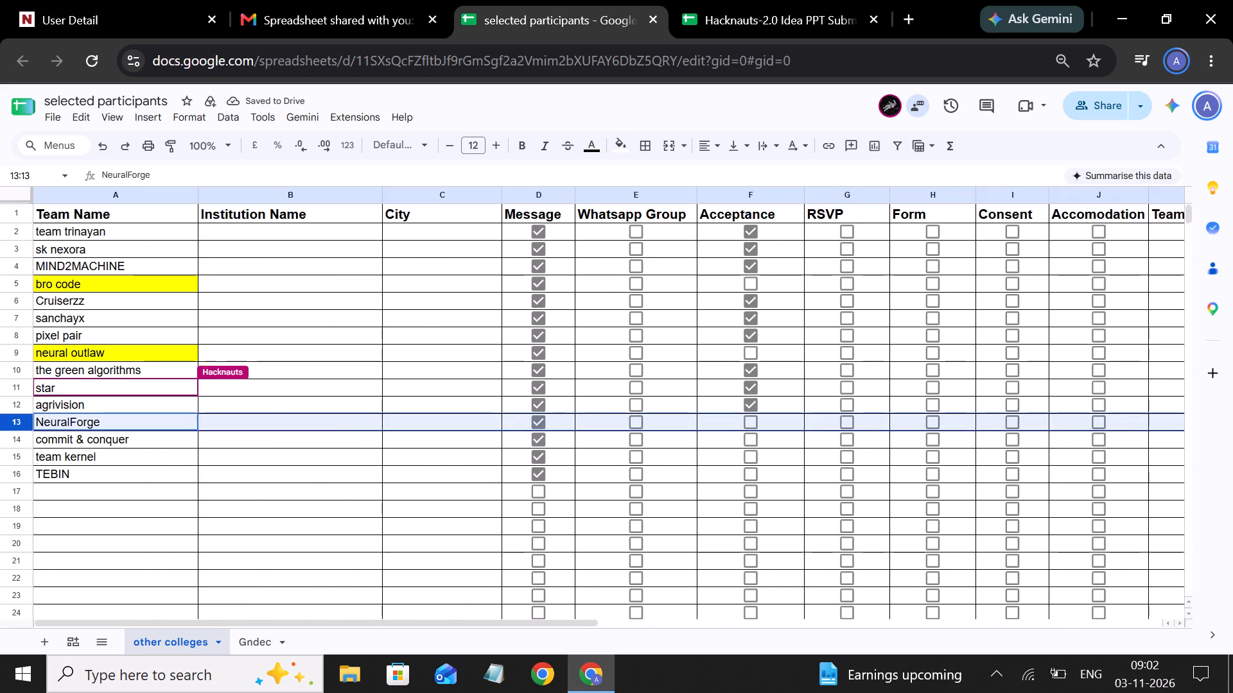
scroll(591, 456, "left", 2)
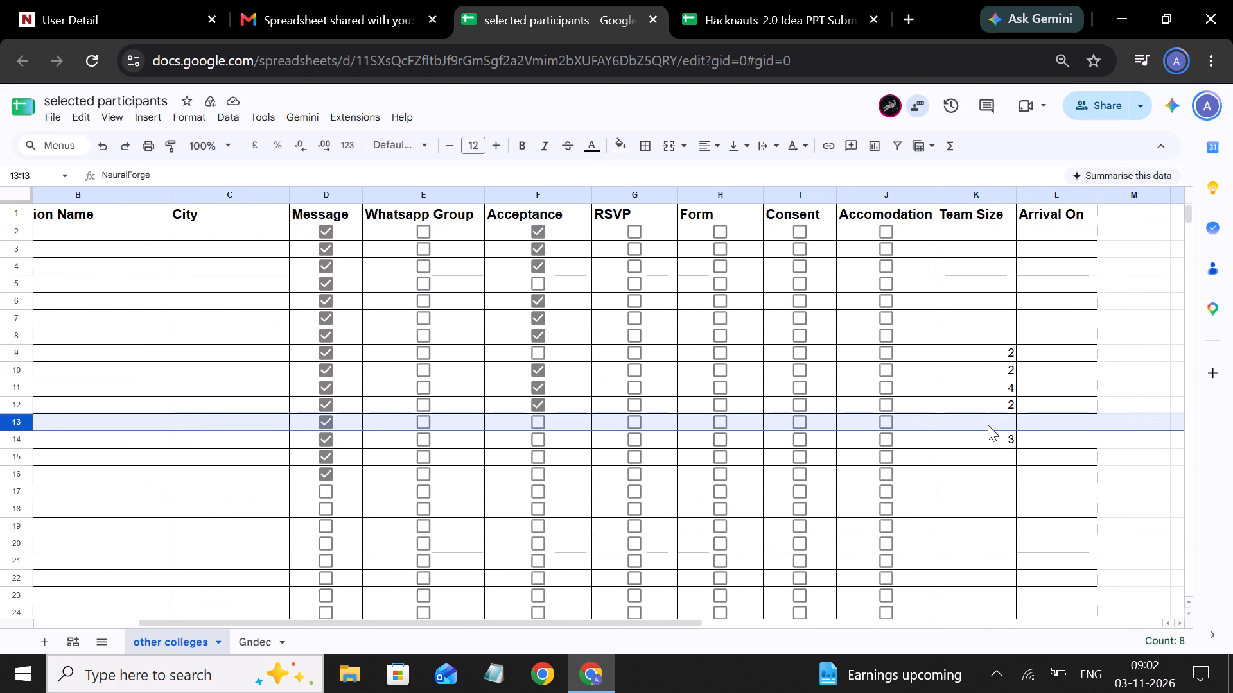
left_click(988, 425)
left_click(988, 425)
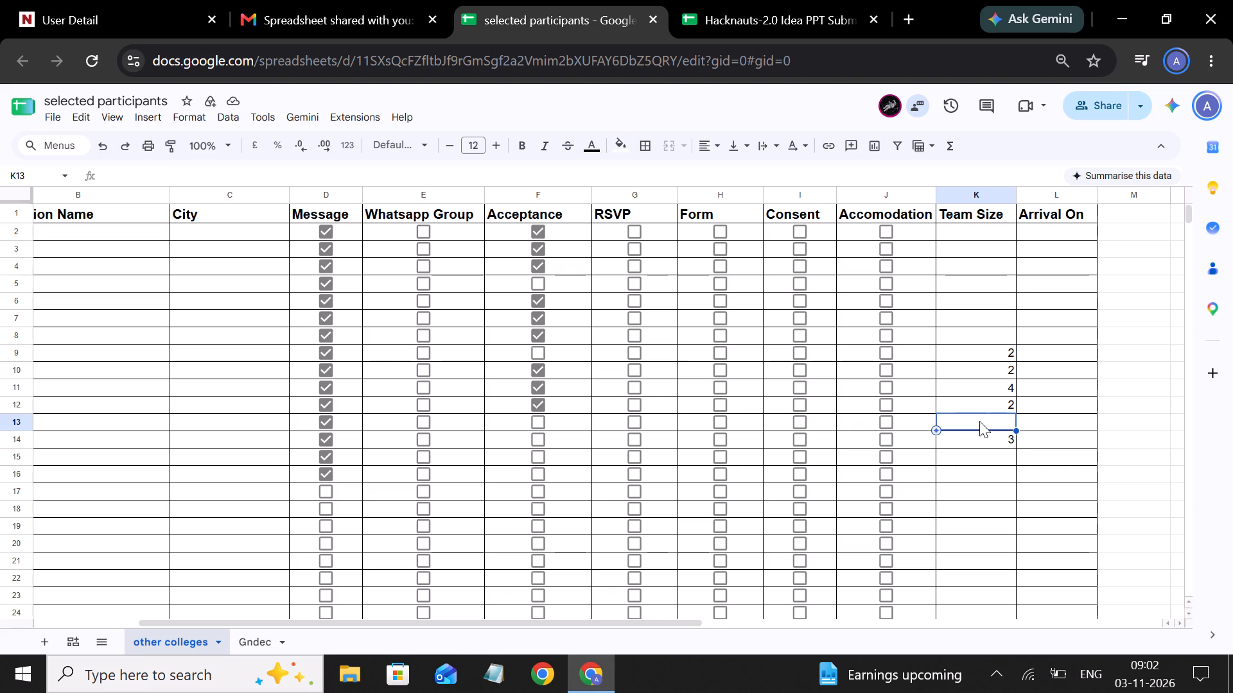
left_click(979, 421)
double_click(979, 421)
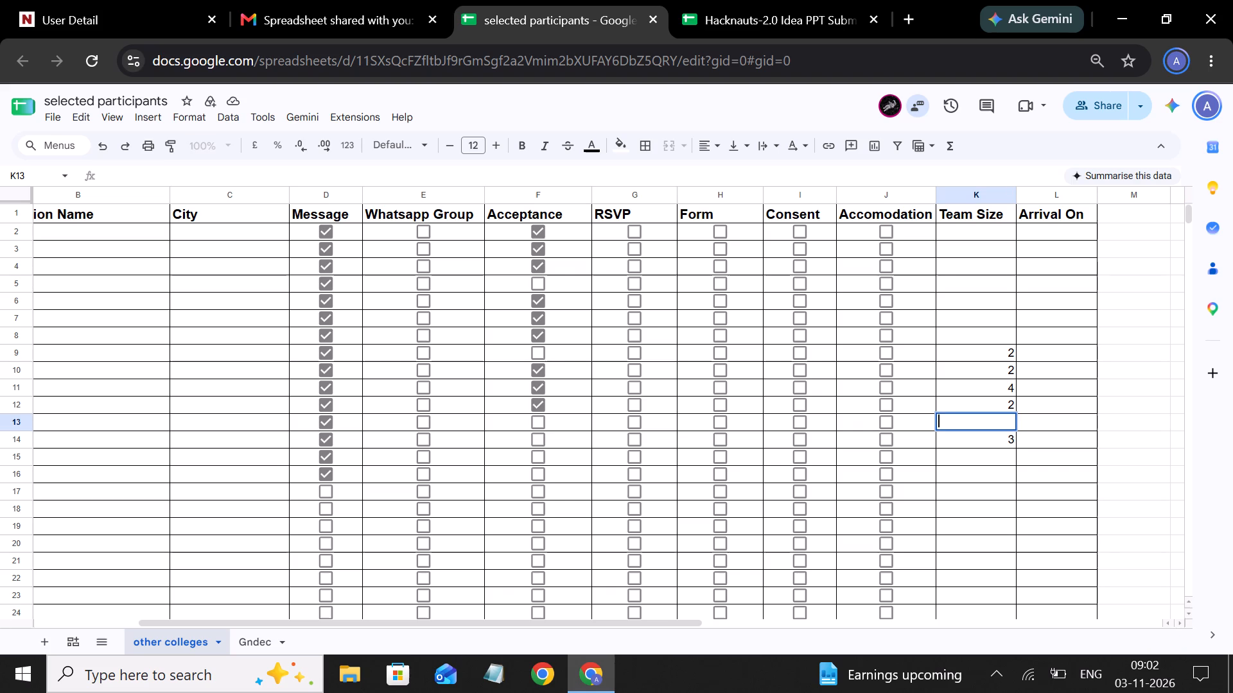
key("2")
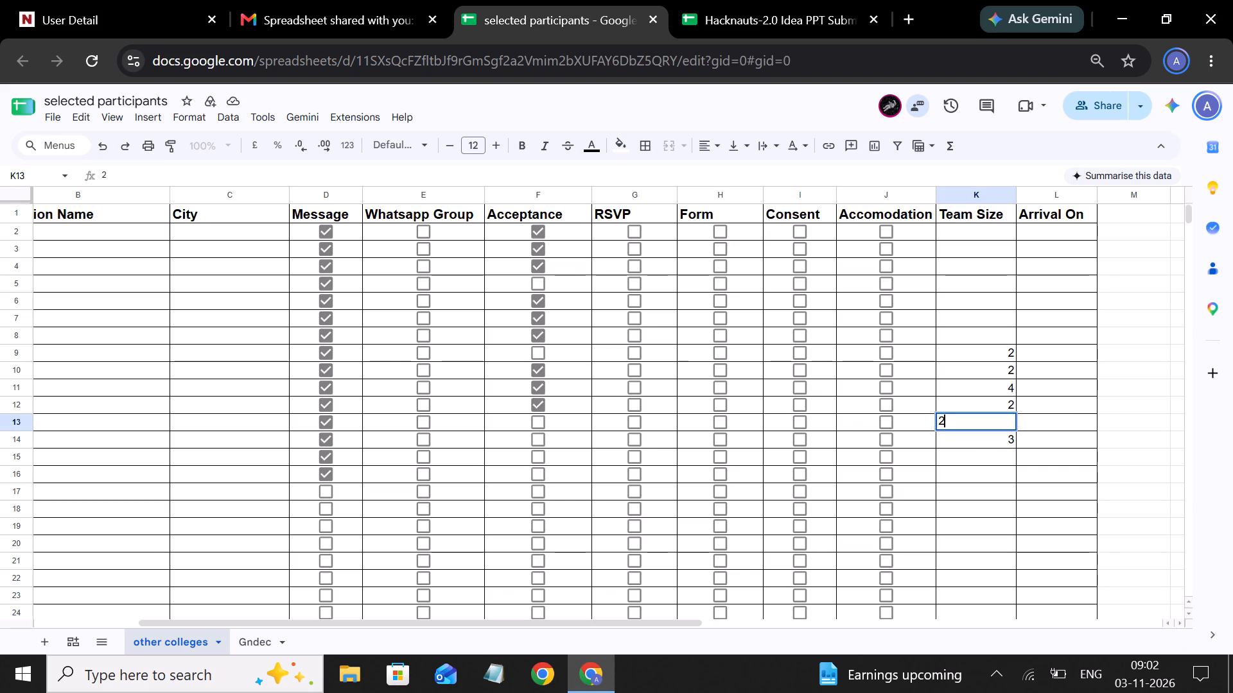
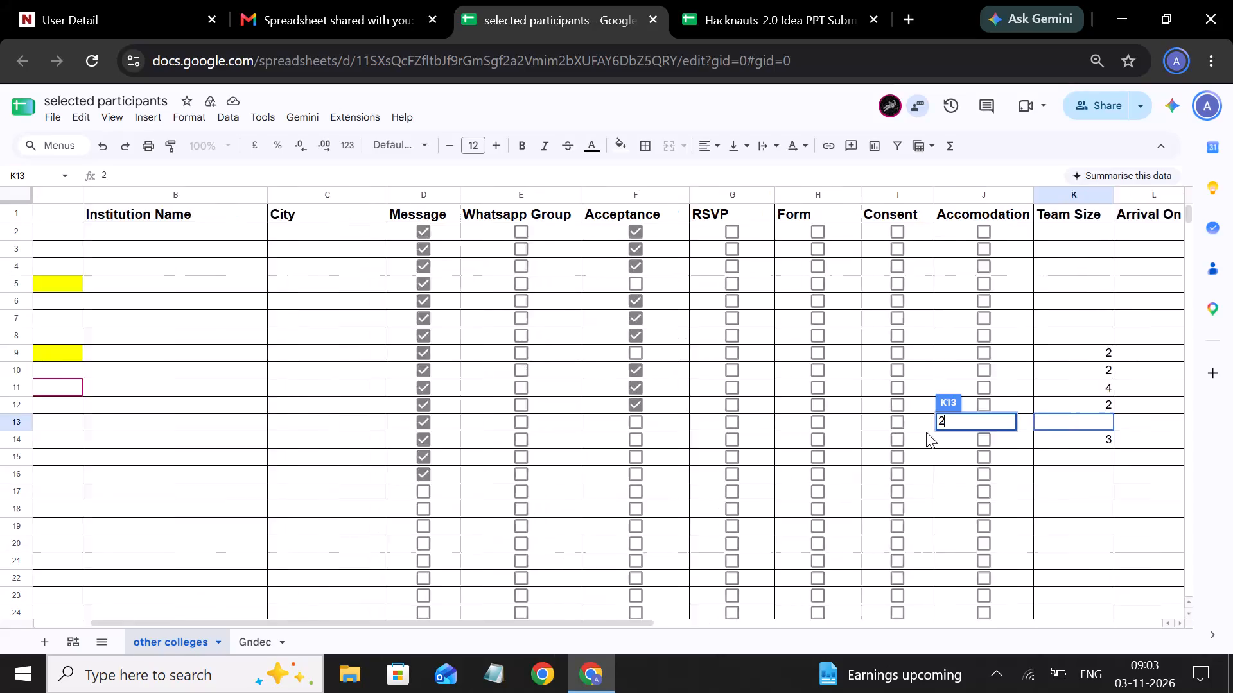
Enter a team size of 4 for team kernel in row 15.
scroll(342, 430, "right", 2)
left_click_drag(101, 454, 83, 456)
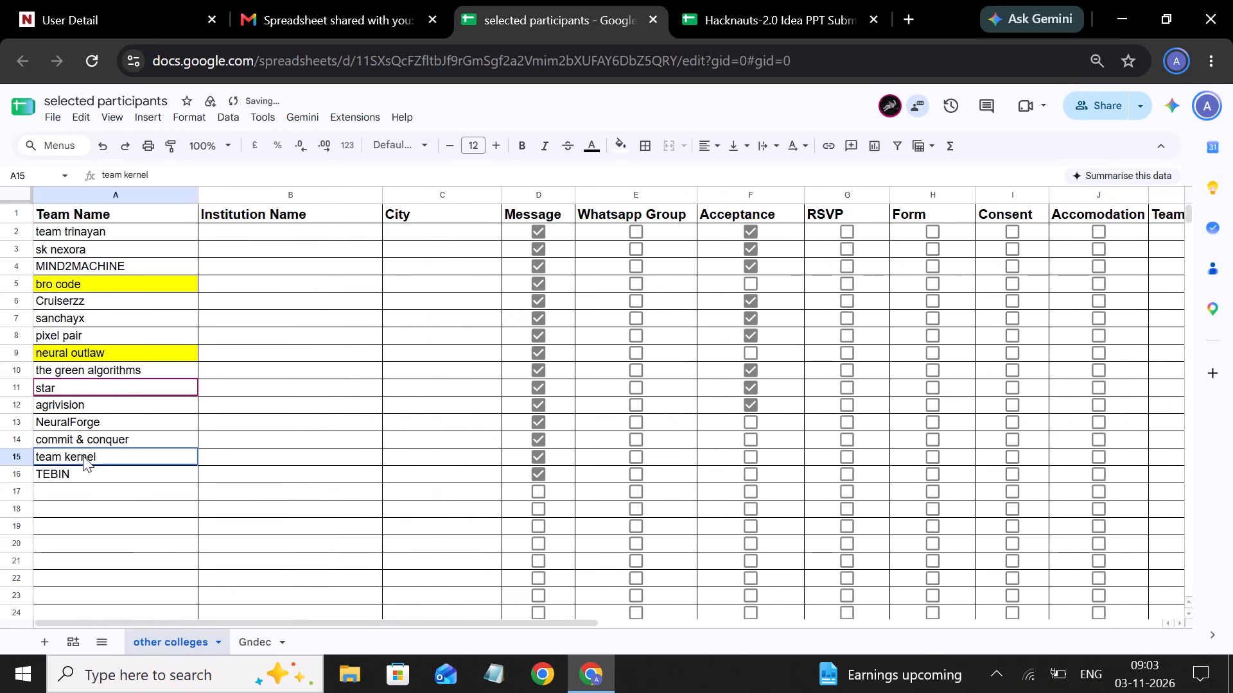
left_click_drag(83, 456, 8, 459)
left_click(8, 459)
scroll(615, 436, "left", 5)
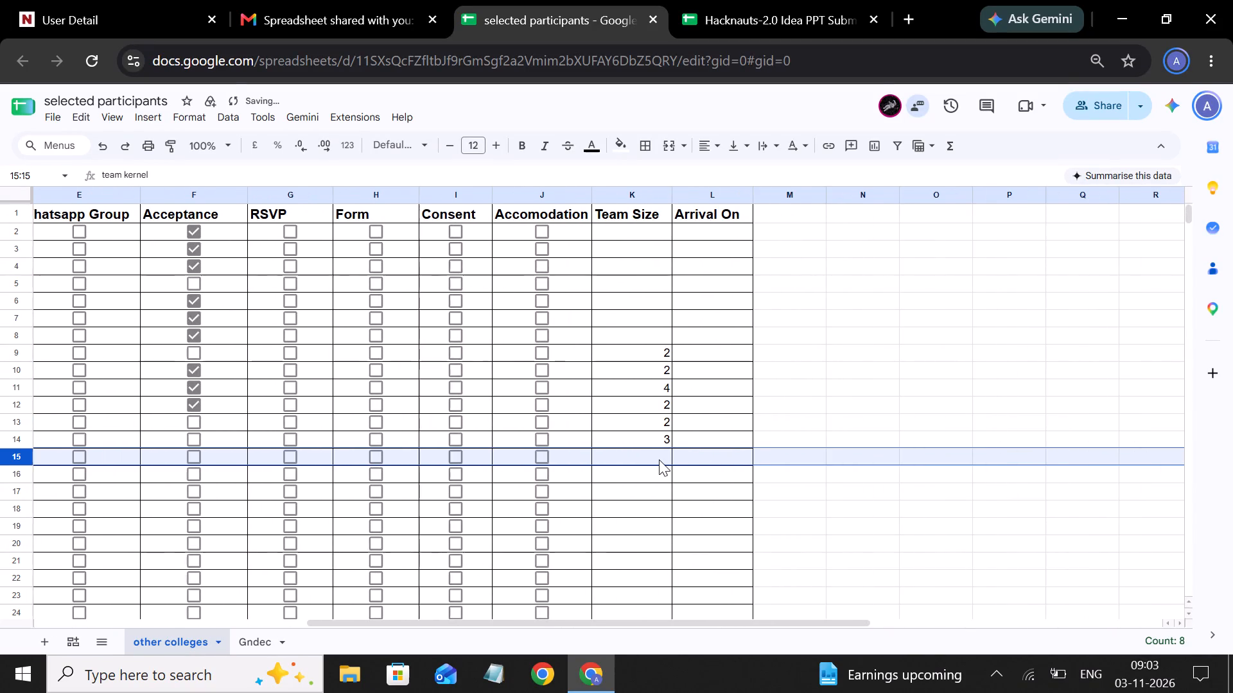
triple_click(656, 459)
left_click(656, 459)
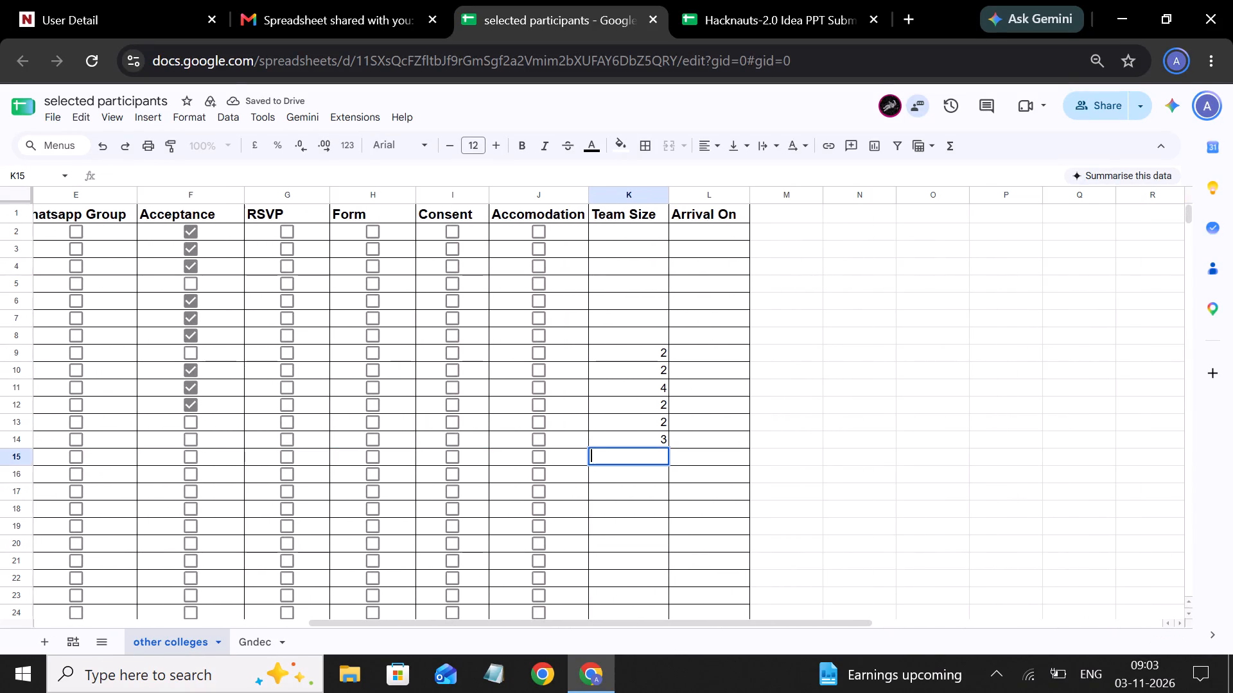
key("4")
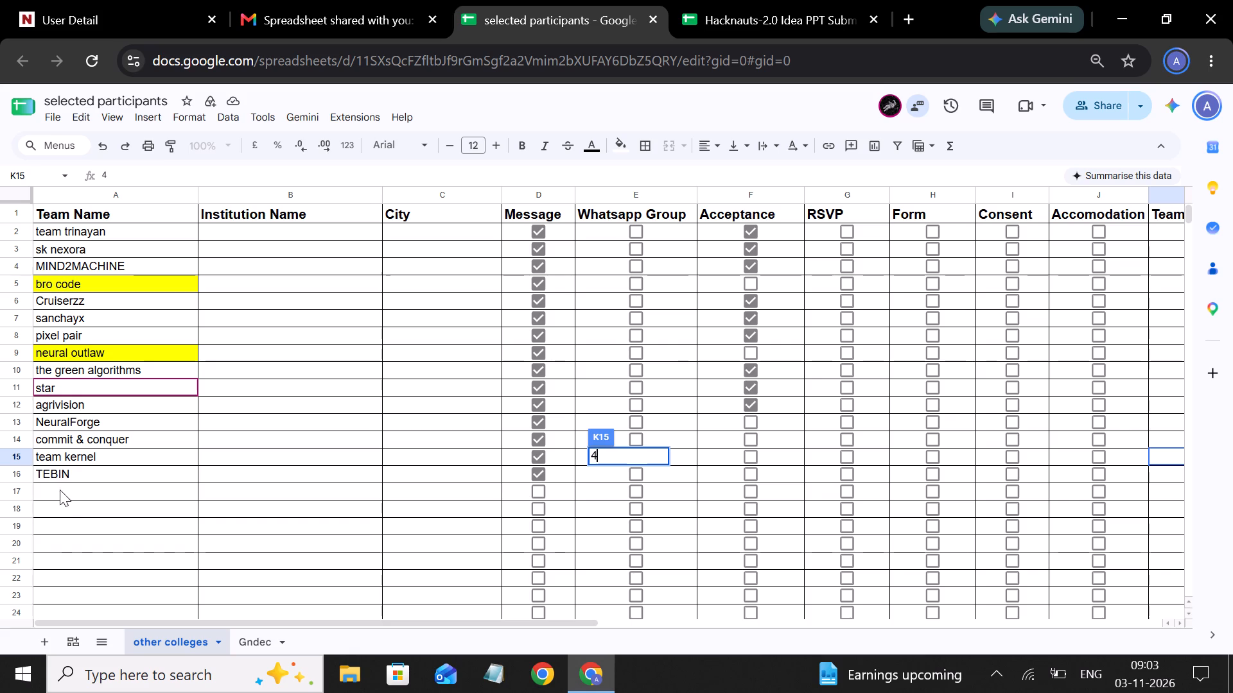
left_click(66, 476)
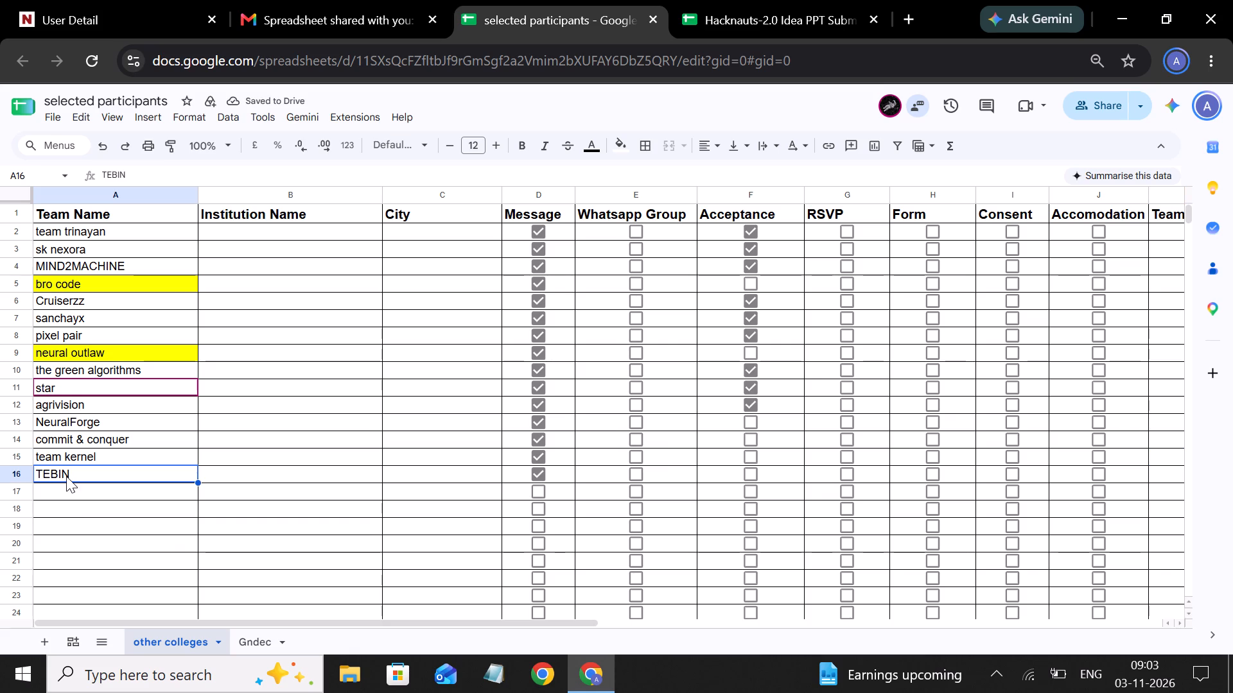
left_click(66, 476)
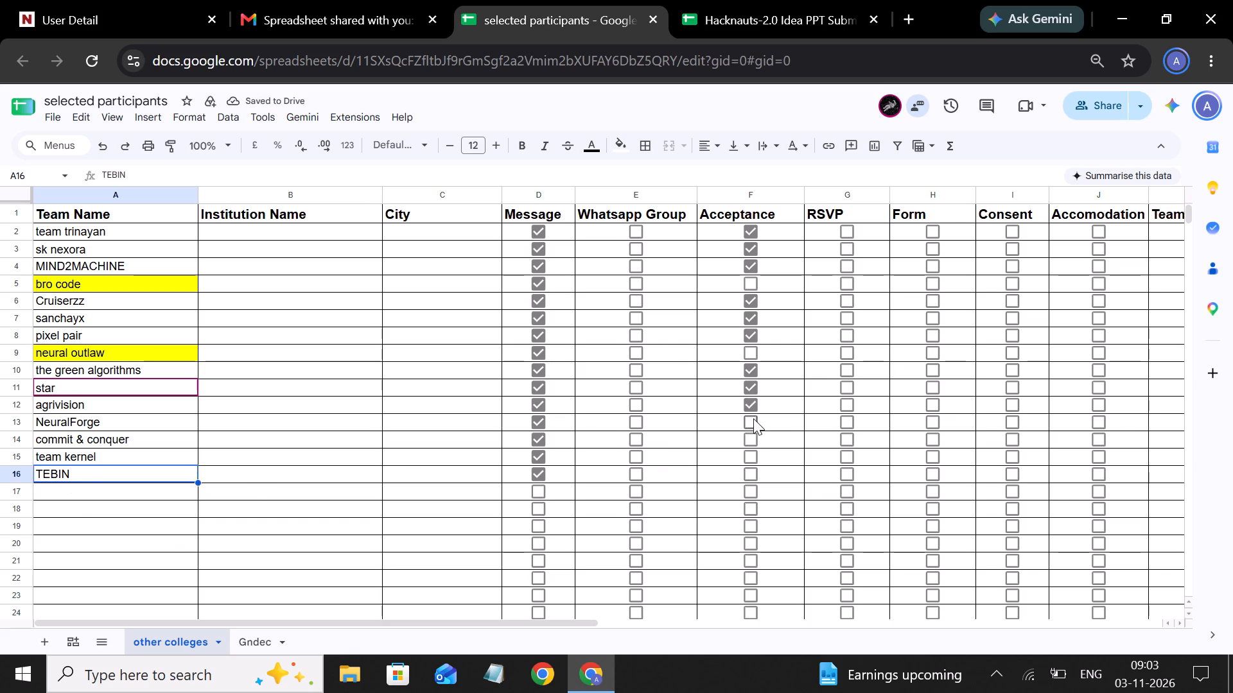
Tick Acceptance for the NeuralForge, commit & conquer and team kernel teams in rows 13 to 15.
left_click(752, 420)
left_click(754, 443)
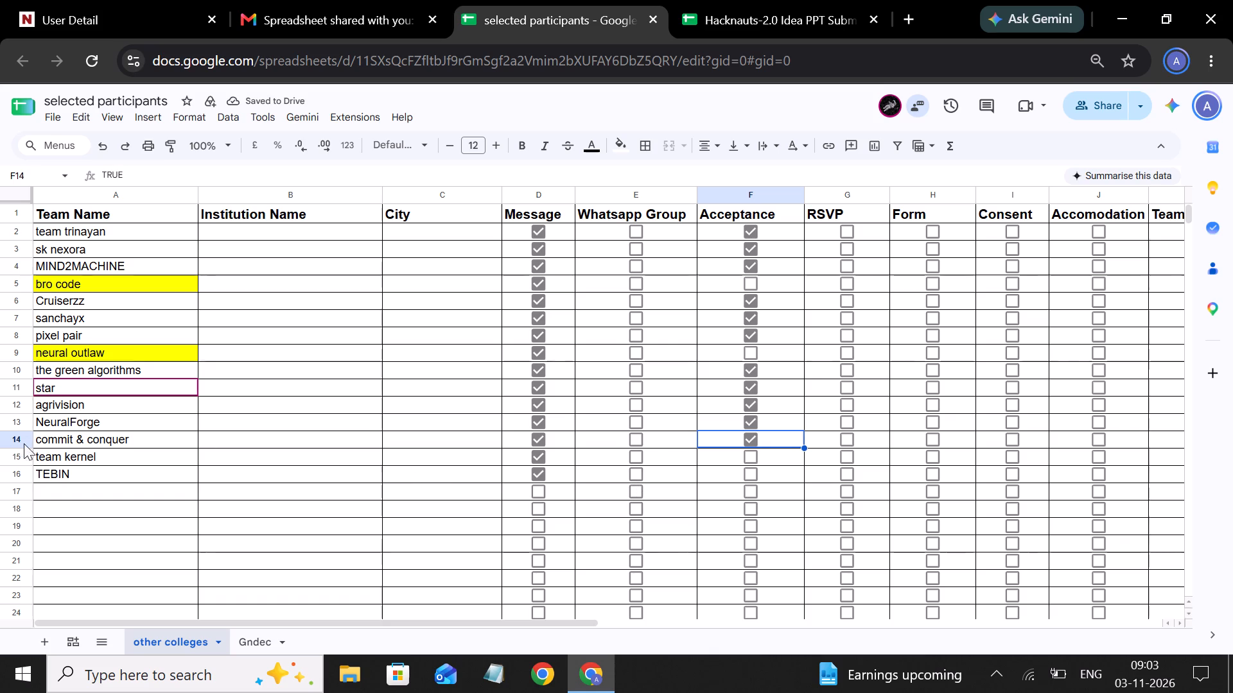
left_click(17, 458)
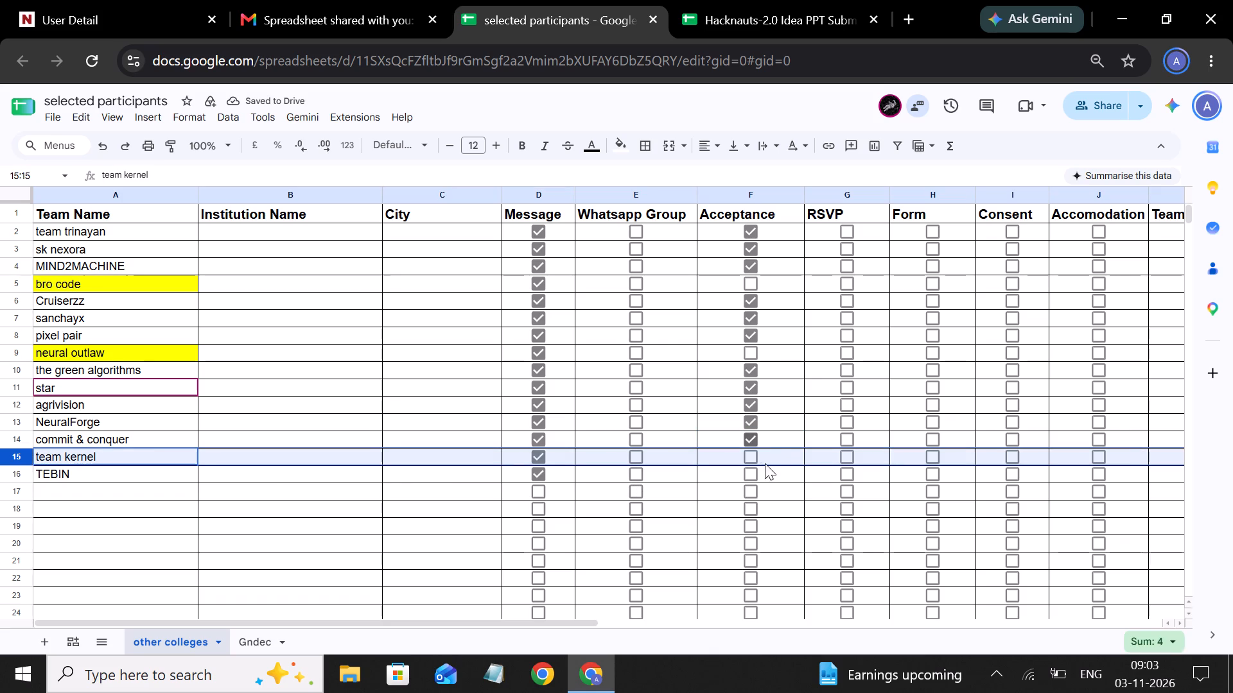
left_click(751, 458)
Enter a team size of 3 for the TEBIN team in row 16 and tick its Acceptance.
scroll(853, 538, "left", 3)
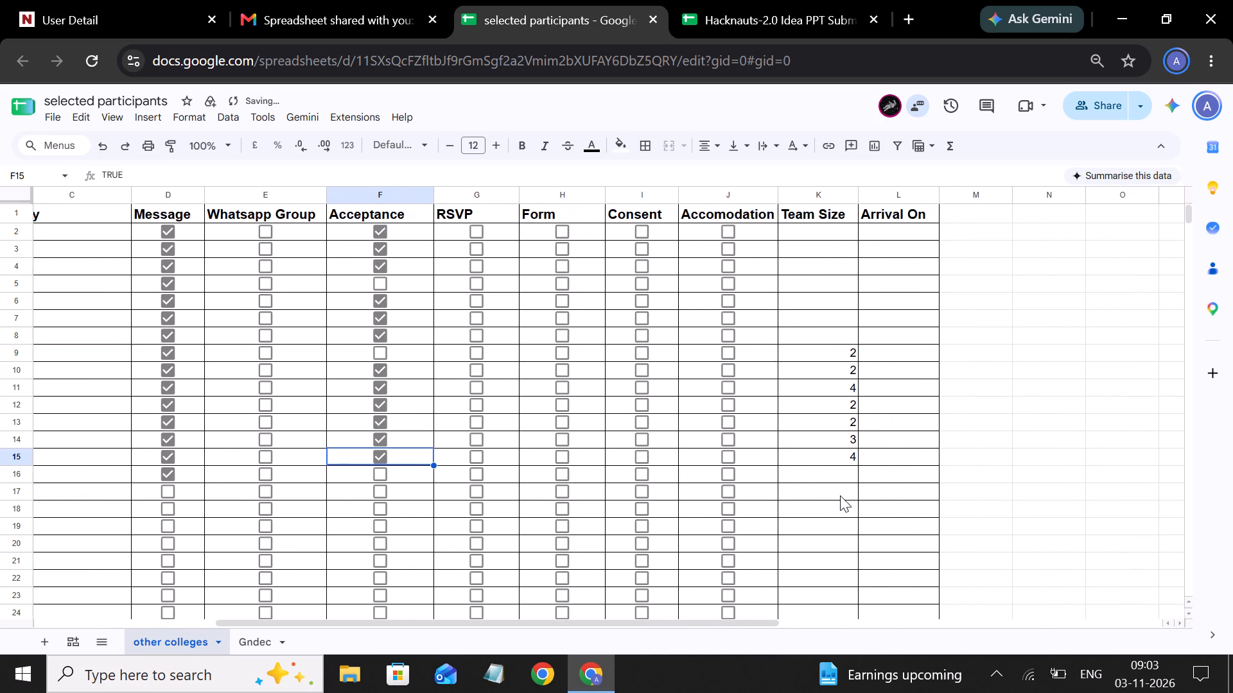
left_click(833, 476)
left_click(833, 476)
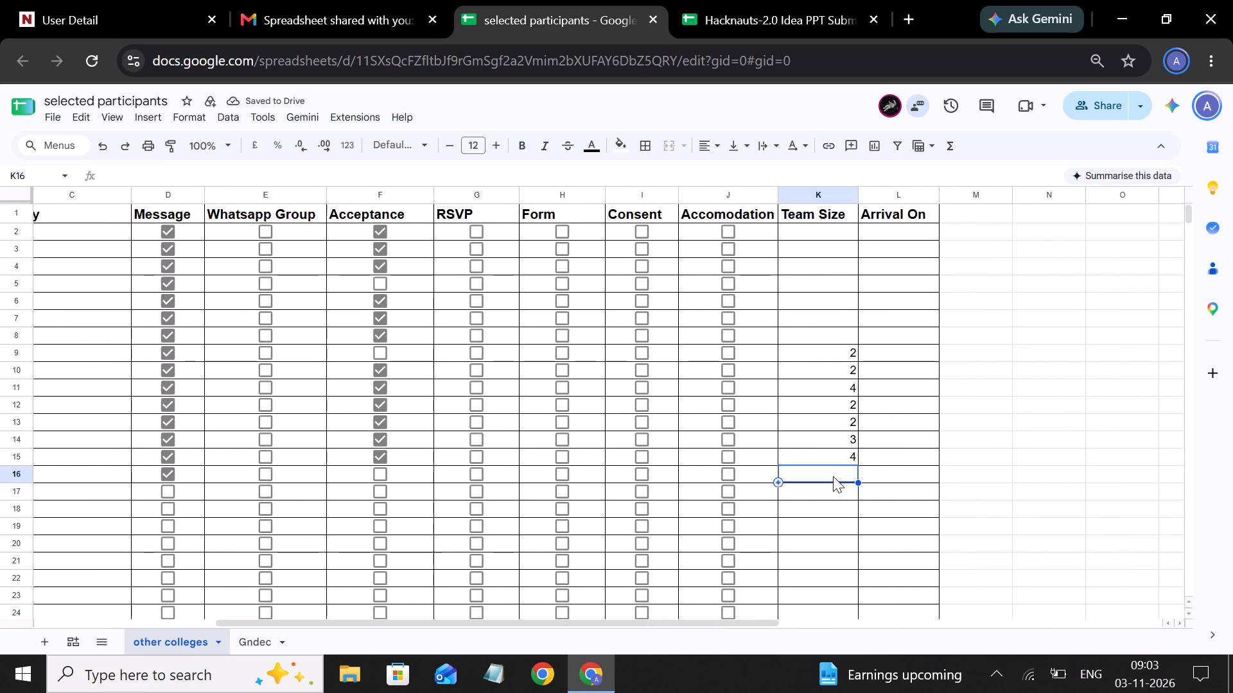
triple_click(833, 476)
left_click(833, 476)
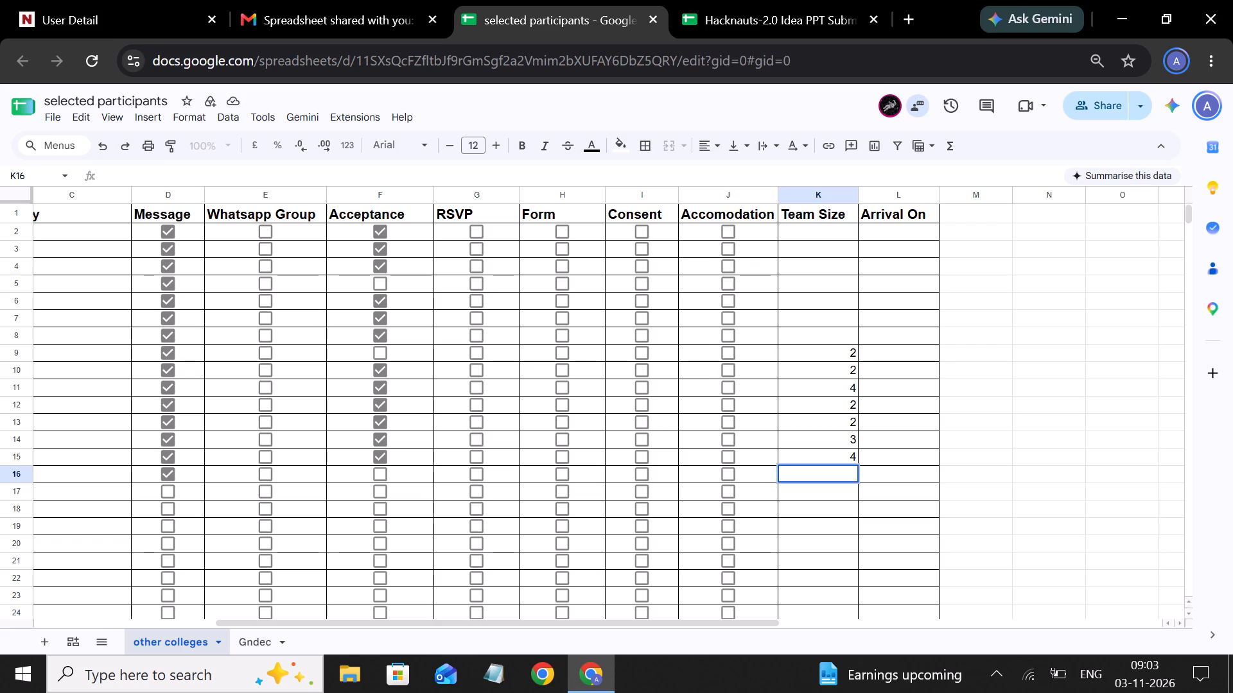
key("3")
scroll(833, 476, "right", 4)
scroll(525, 484, "right", 3)
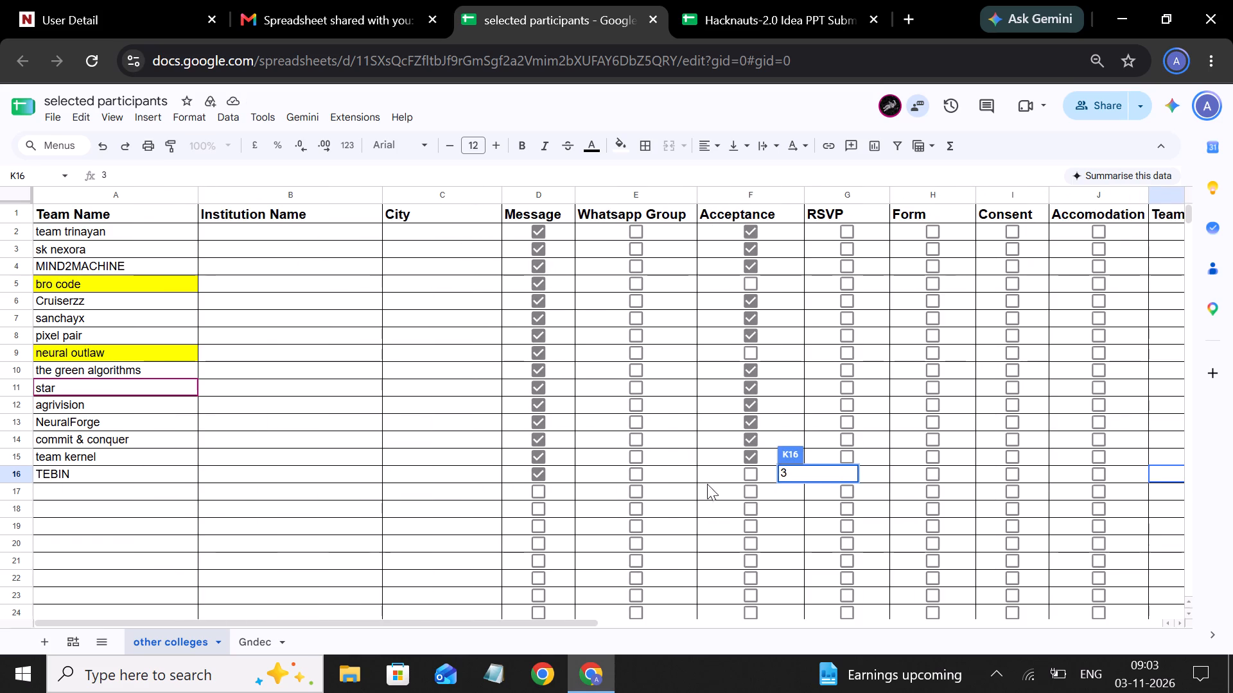
left_click(750, 476)
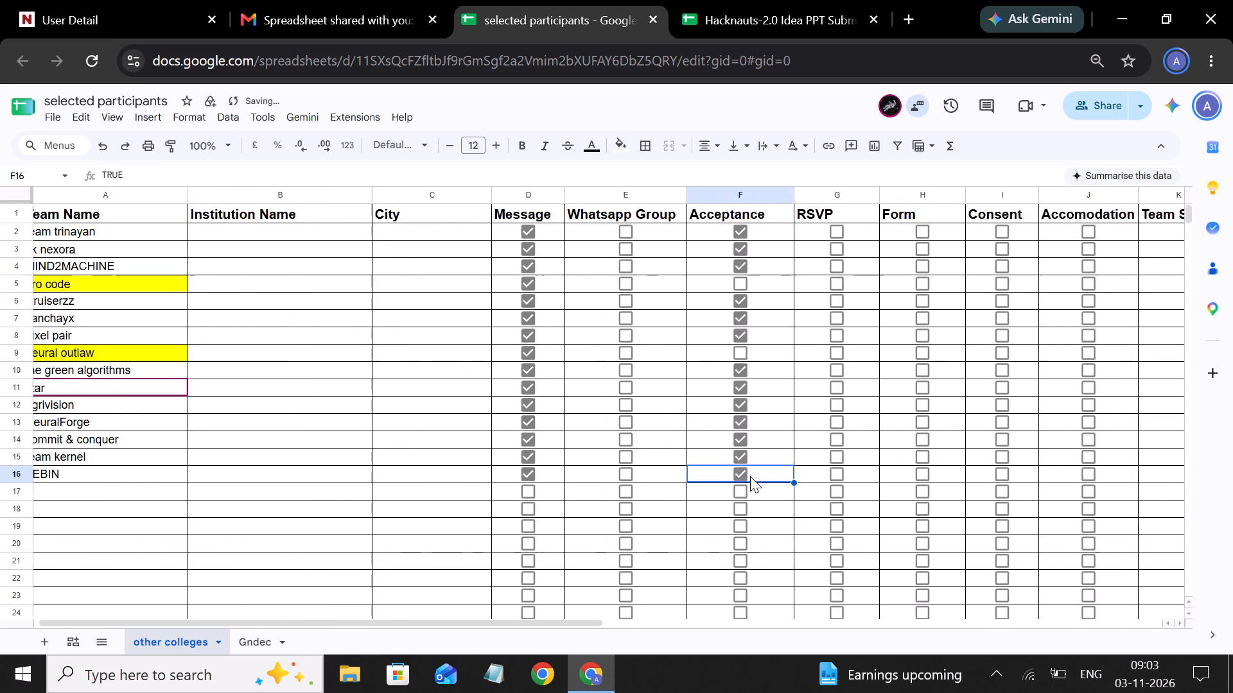
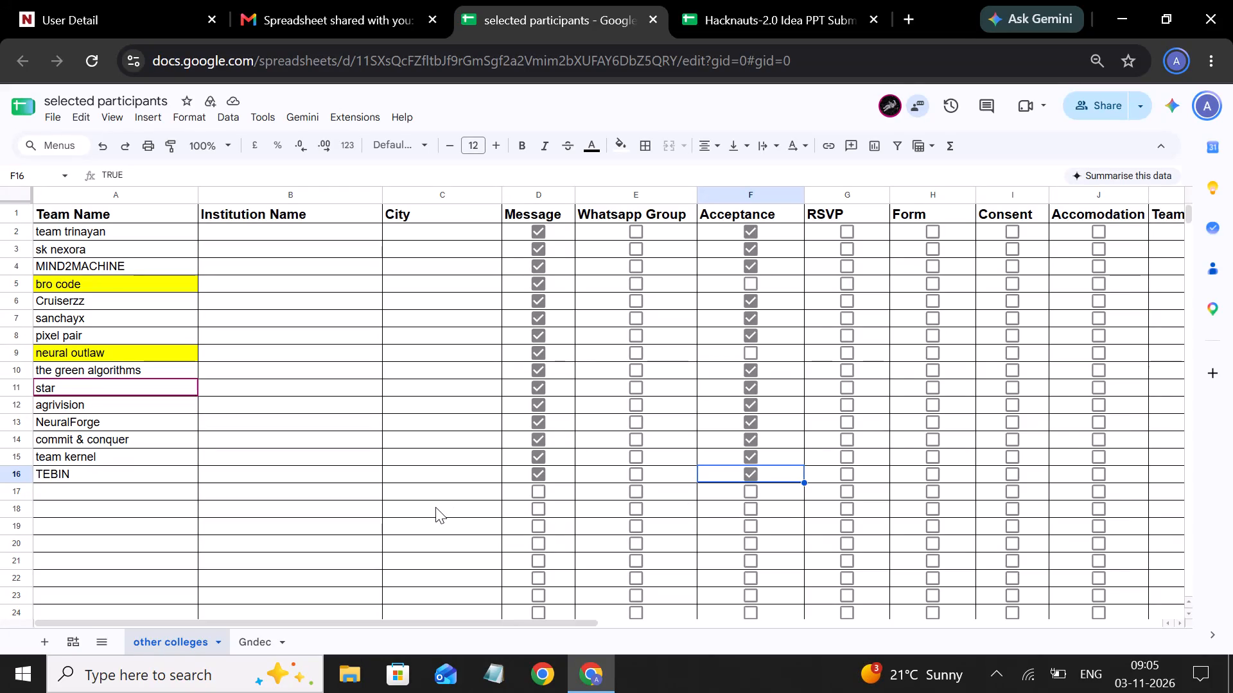
Switch to the Hacknauts-2.0 Idea PPT Submission spreadsheet and check the team name, city and institution columns around the BRO-CODE entry.
left_click(435, 507)
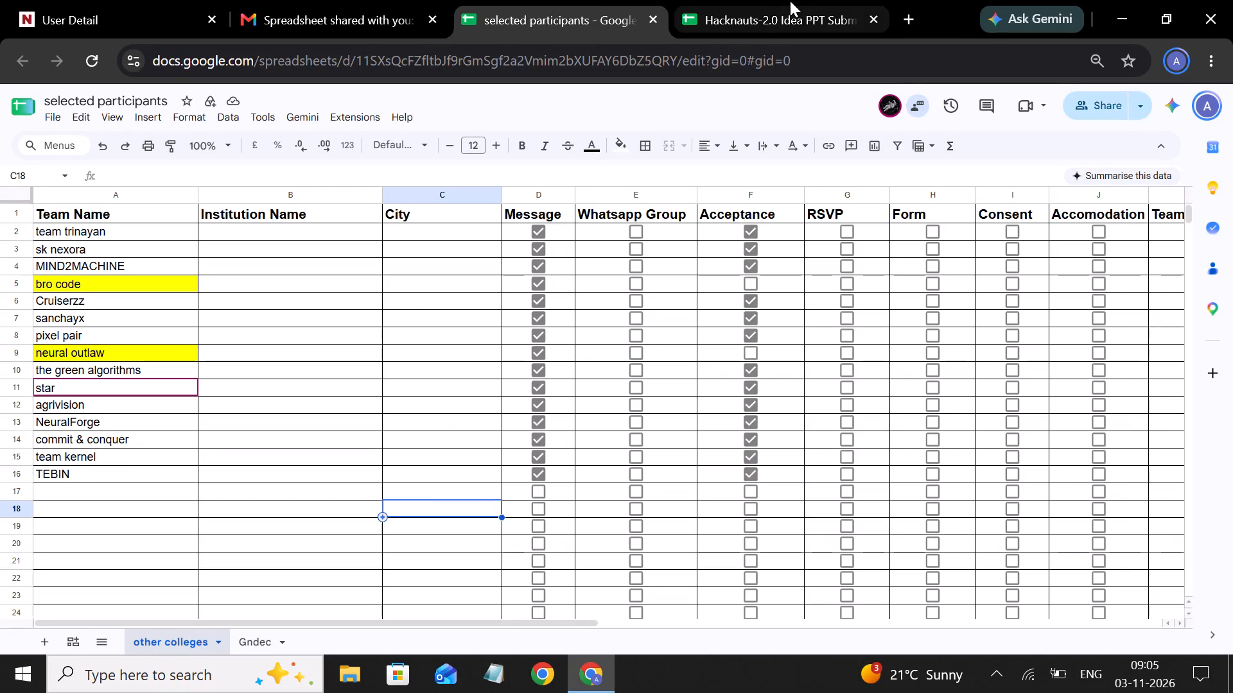
double_click(790, 1)
scroll(710, 93, "right", 4)
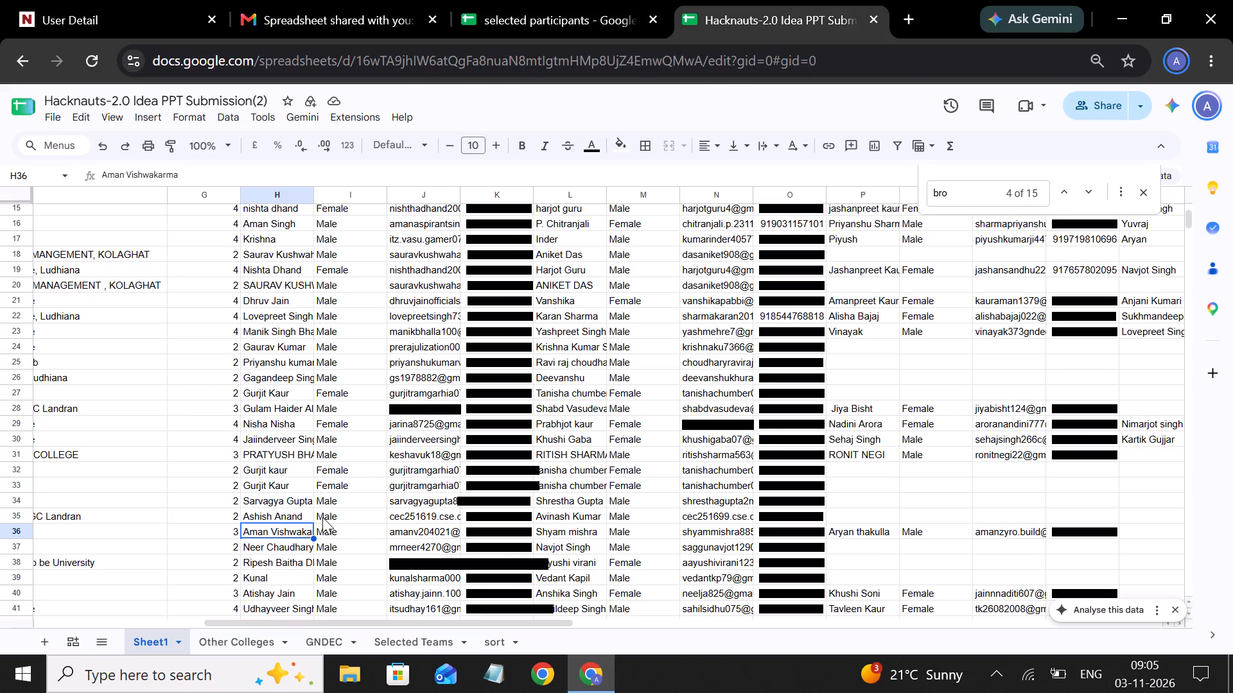
scroll(179, 590, "right", 4)
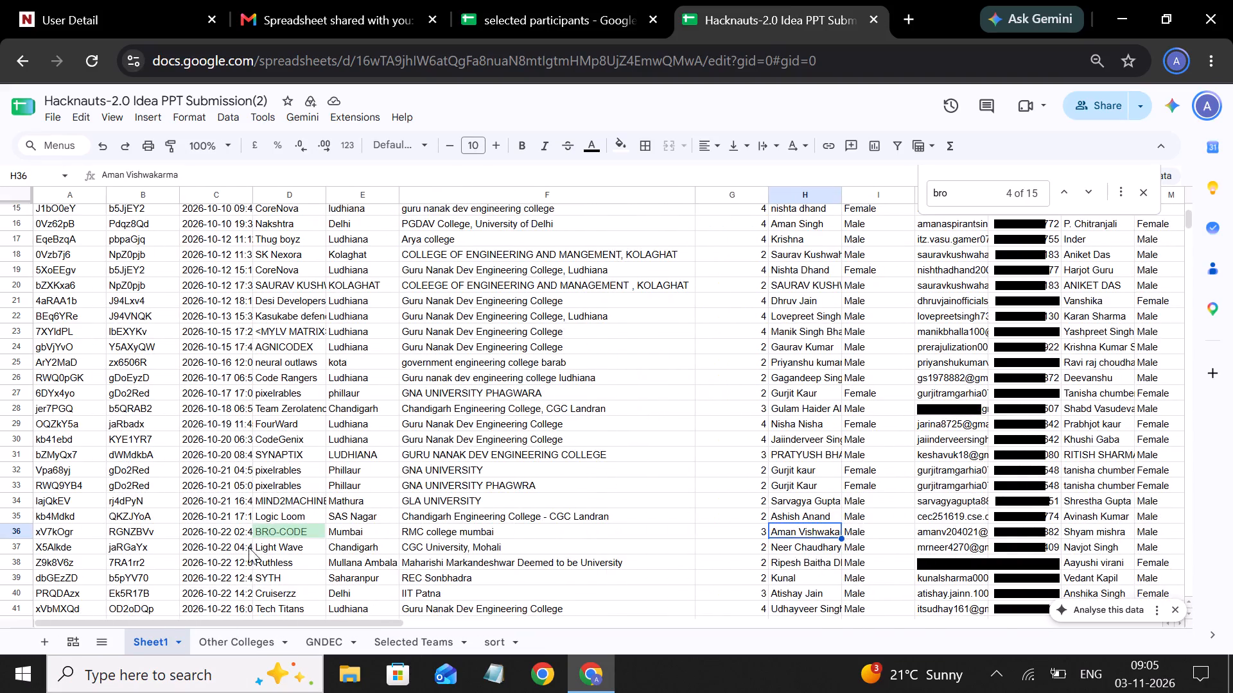